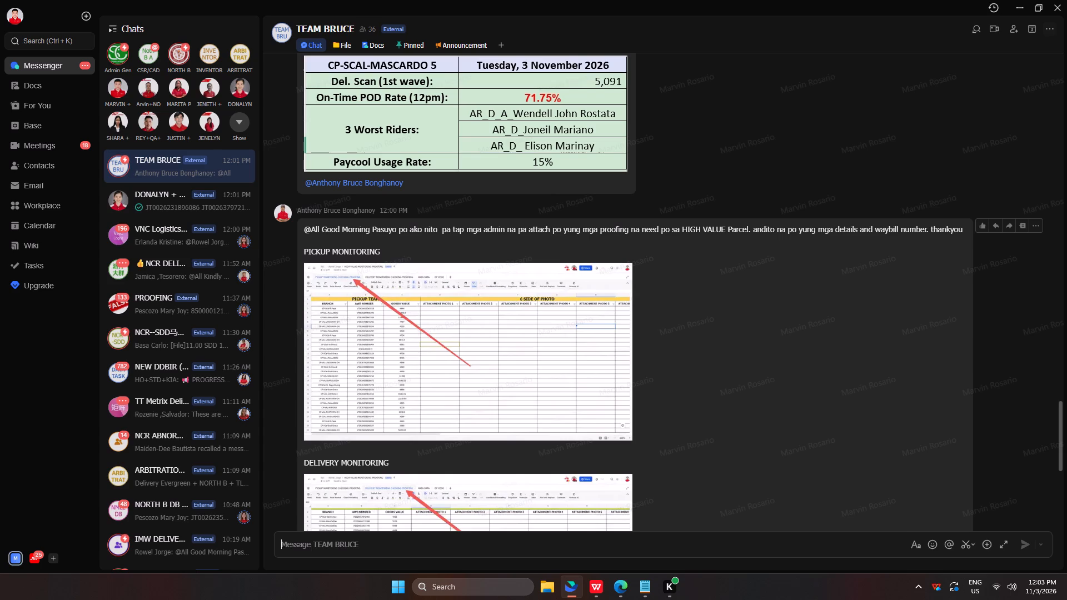
Open the HIGH VALUE MONITORING PROOFING Feishu document linked in the TEAM BRUCE chat message about high value parcels.
scroll(681, 311, "down", 7)
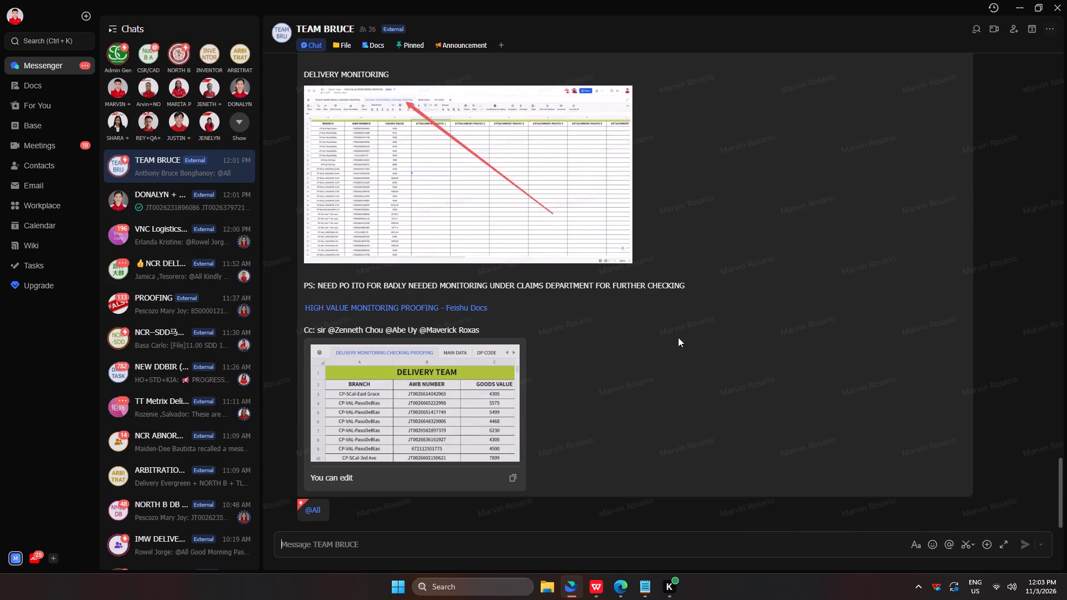
left_click(412, 306)
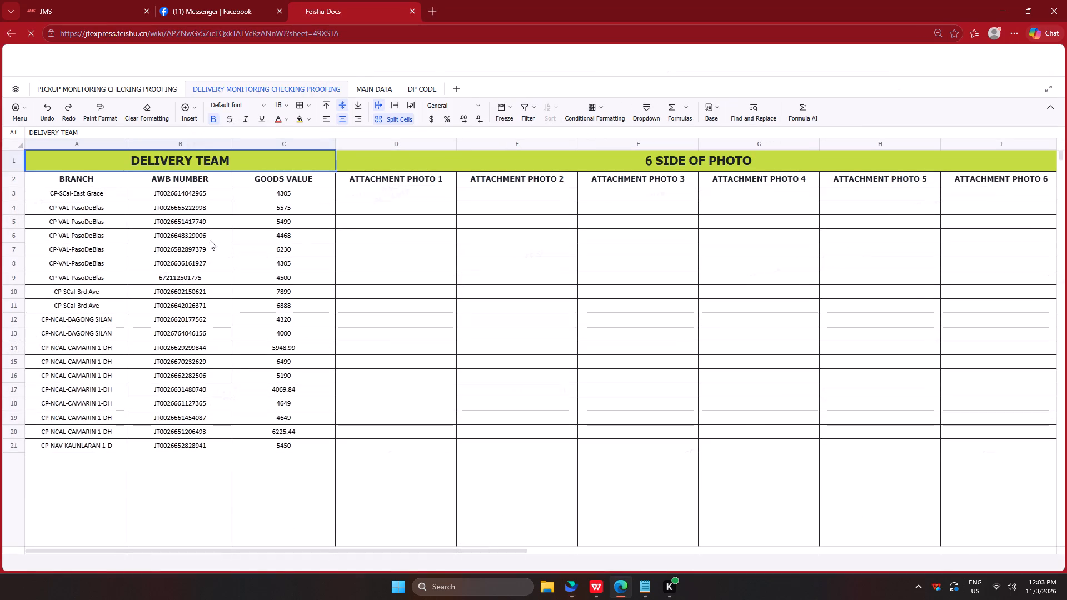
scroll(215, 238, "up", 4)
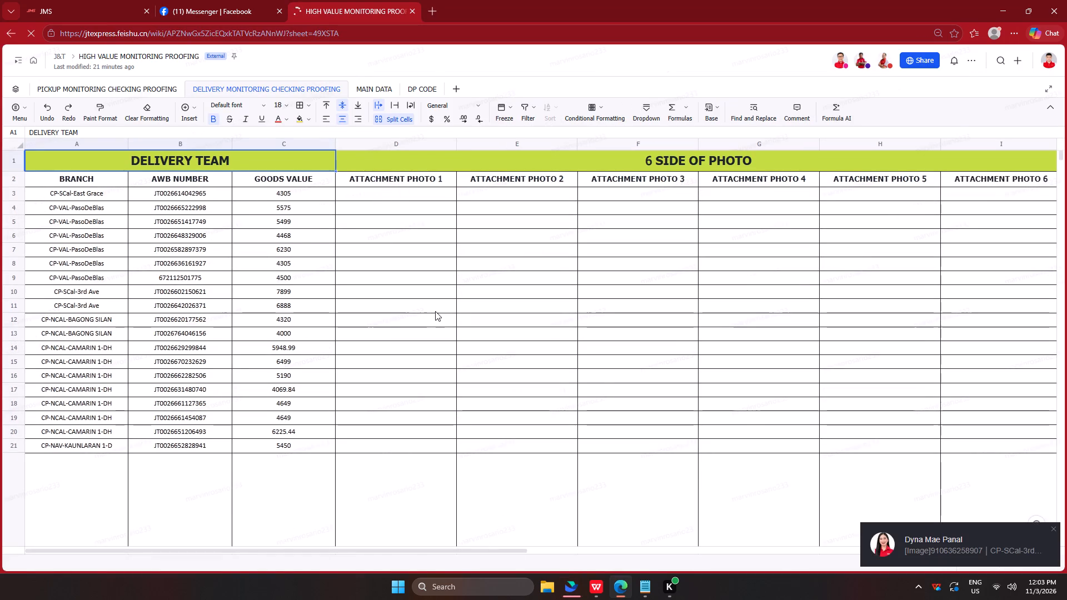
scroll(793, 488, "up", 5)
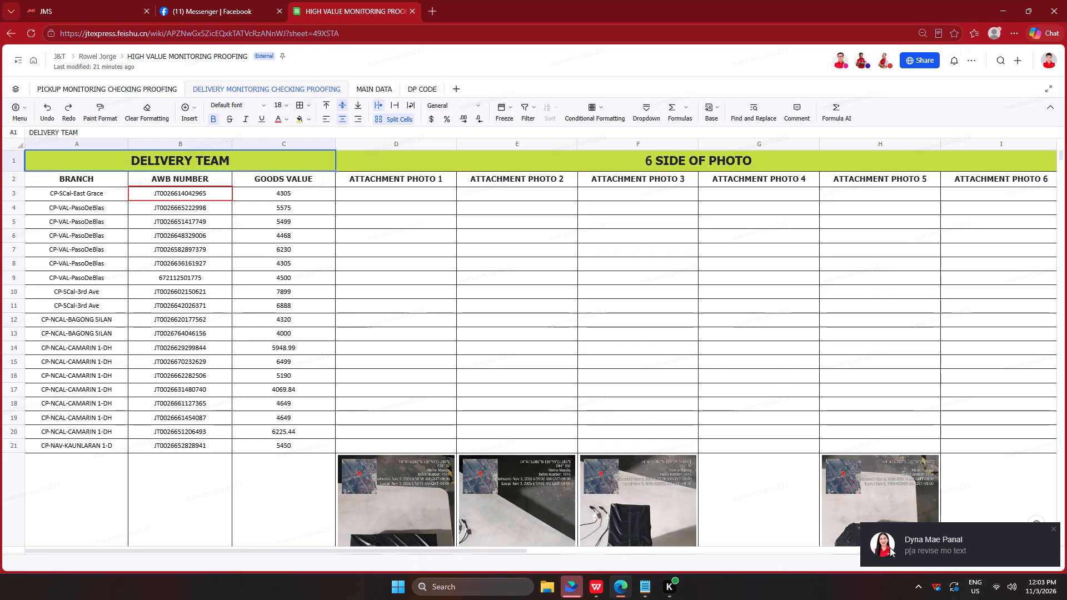
left_click(890, 547)
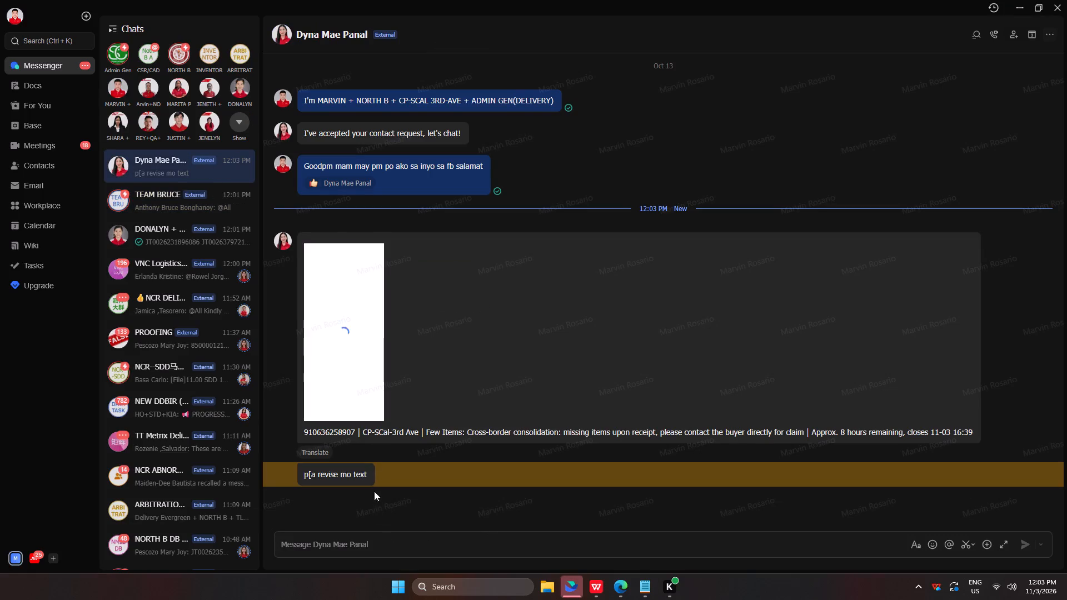
left_click(350, 361)
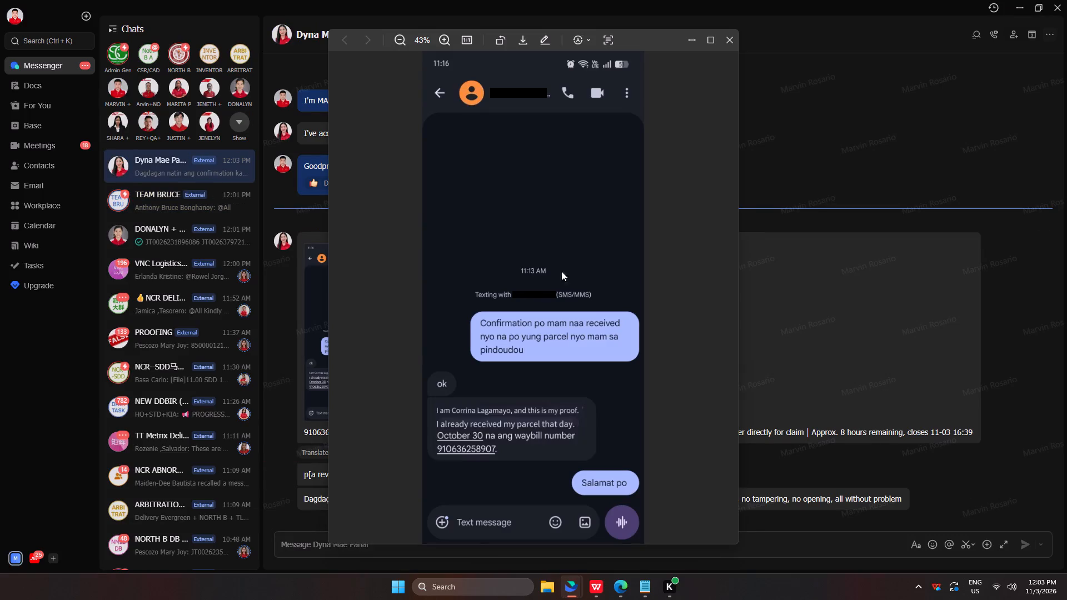
Close the enlarged proof screenshot and reply "Copy mam" to the text revision request in the open direct chat.
left_click(726, 38)
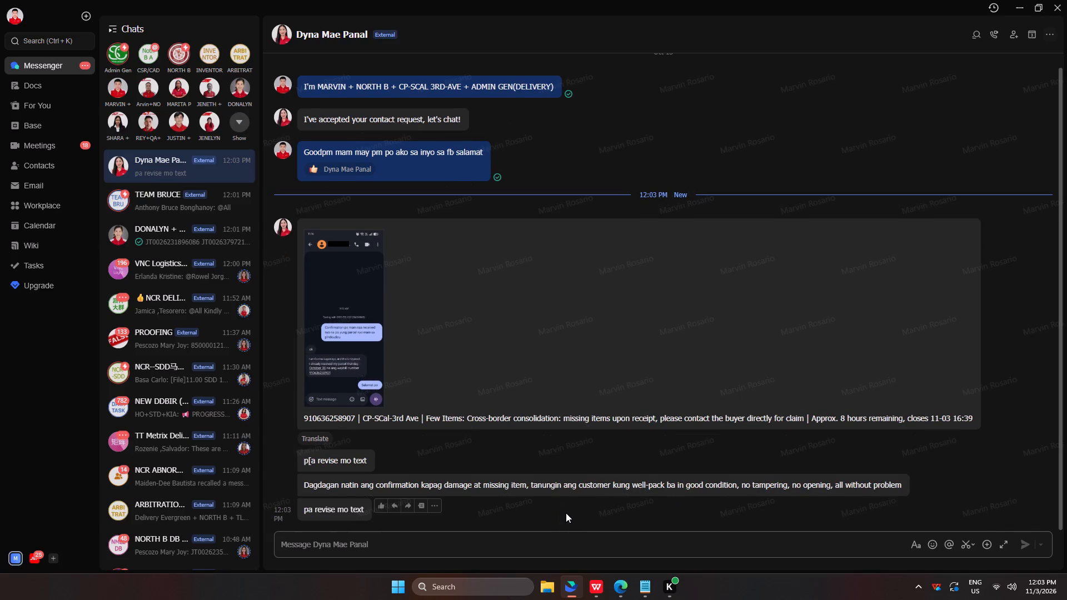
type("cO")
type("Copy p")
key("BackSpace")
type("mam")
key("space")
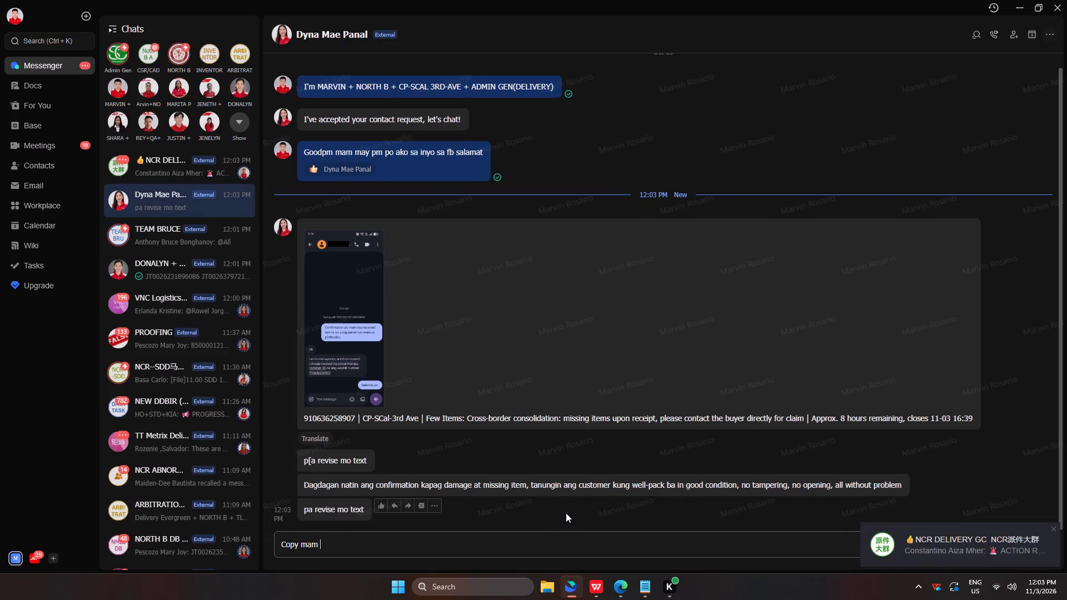
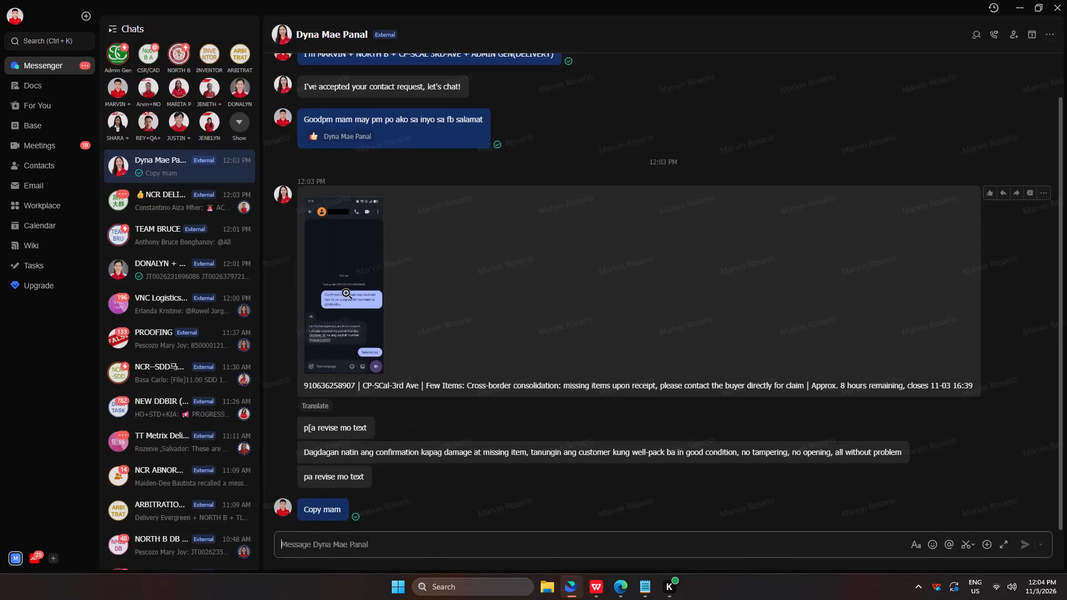
left_click(343, 289)
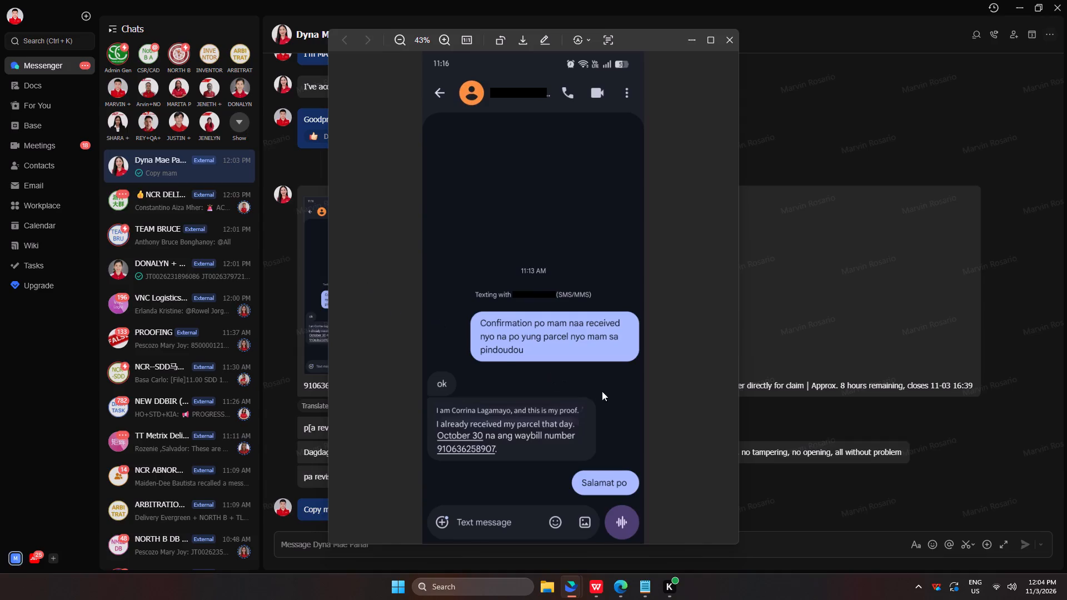
left_click(810, 414)
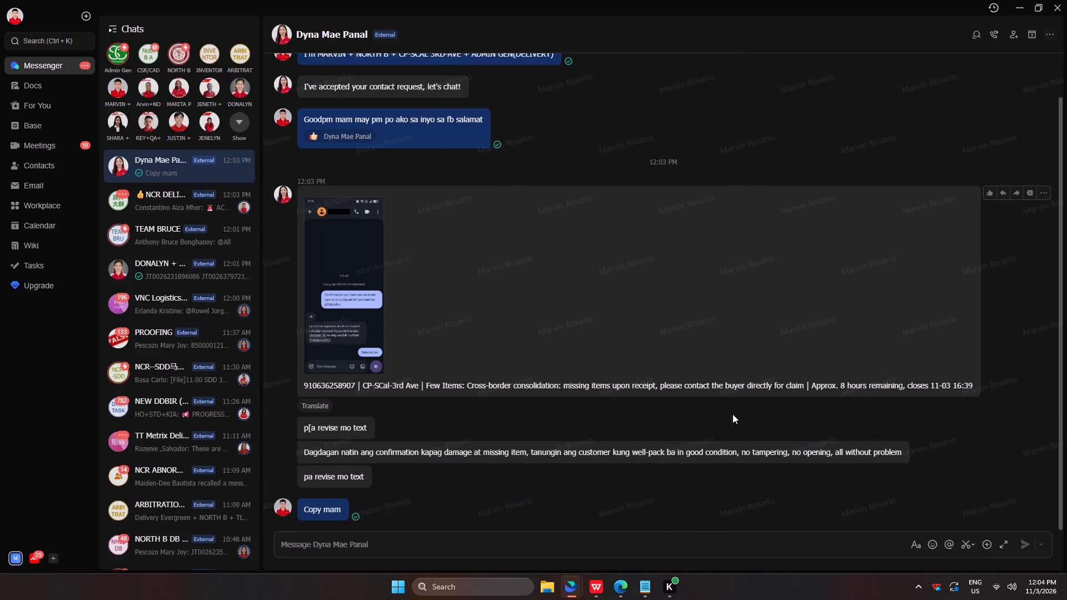
left_click(350, 306)
scroll(552, 433, "up", 9)
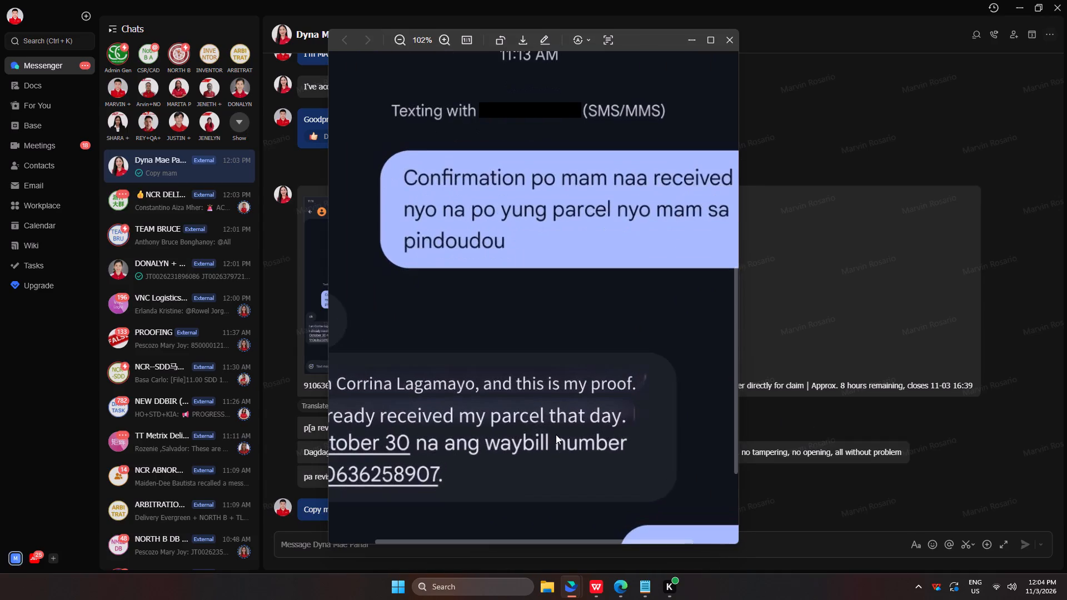
left_click_drag(535, 429, 600, 404)
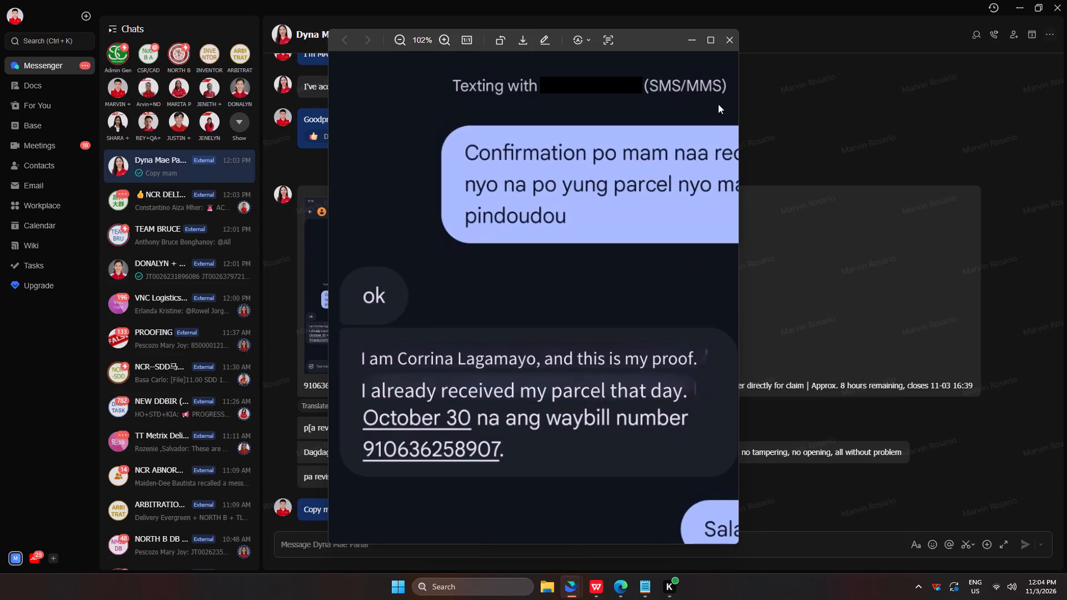
left_click(726, 36)
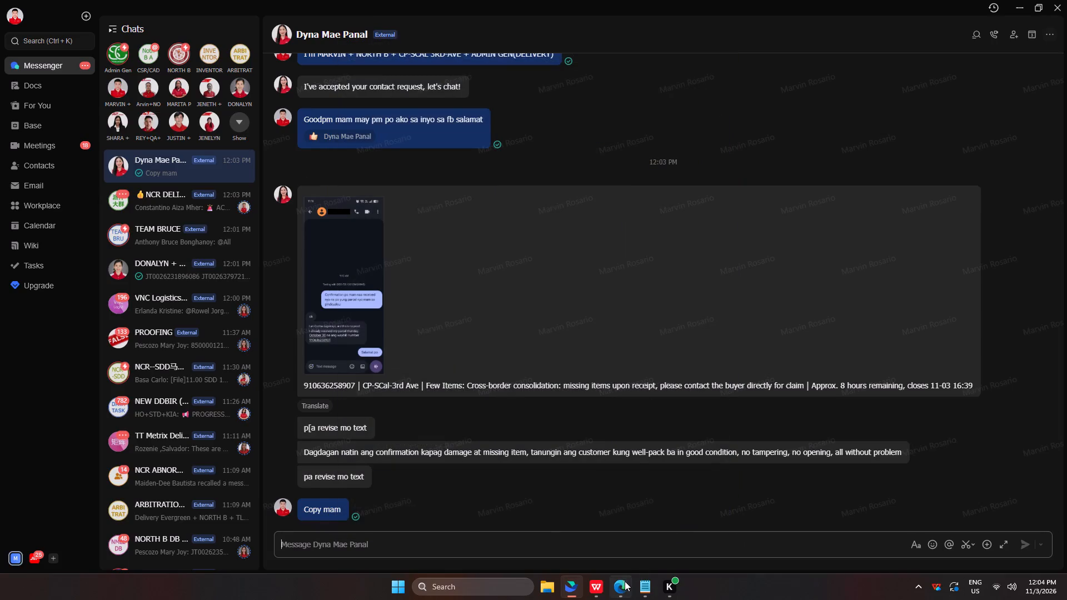
Switch to the high value delivery proofing sheet in Microsoft Edge and filter the branch column to CP-SCal-3rd Ave only.
left_click(625, 583)
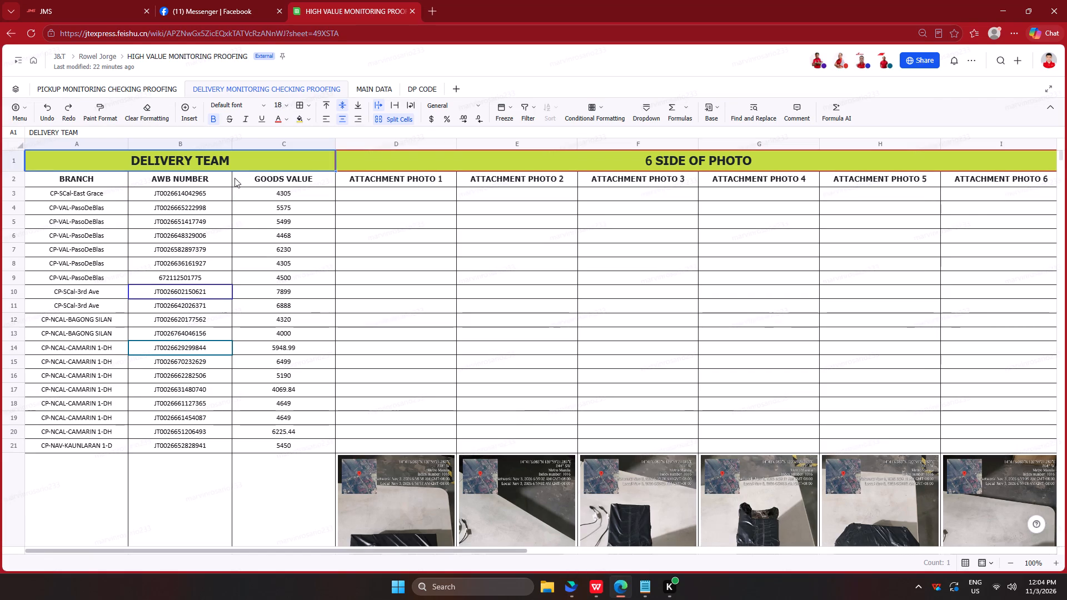
left_click(95, 178)
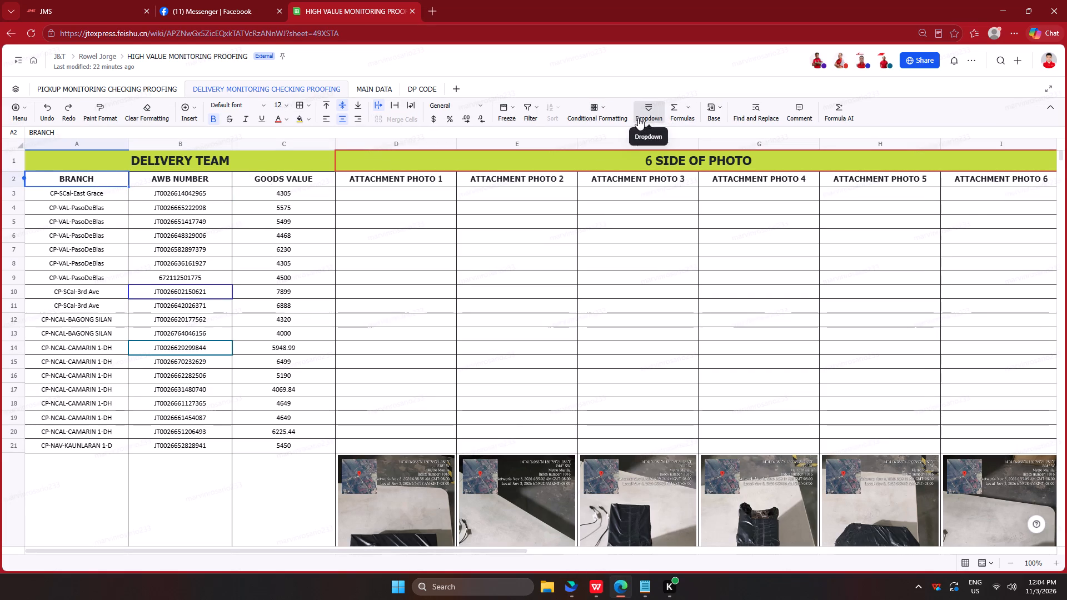
left_click(535, 109)
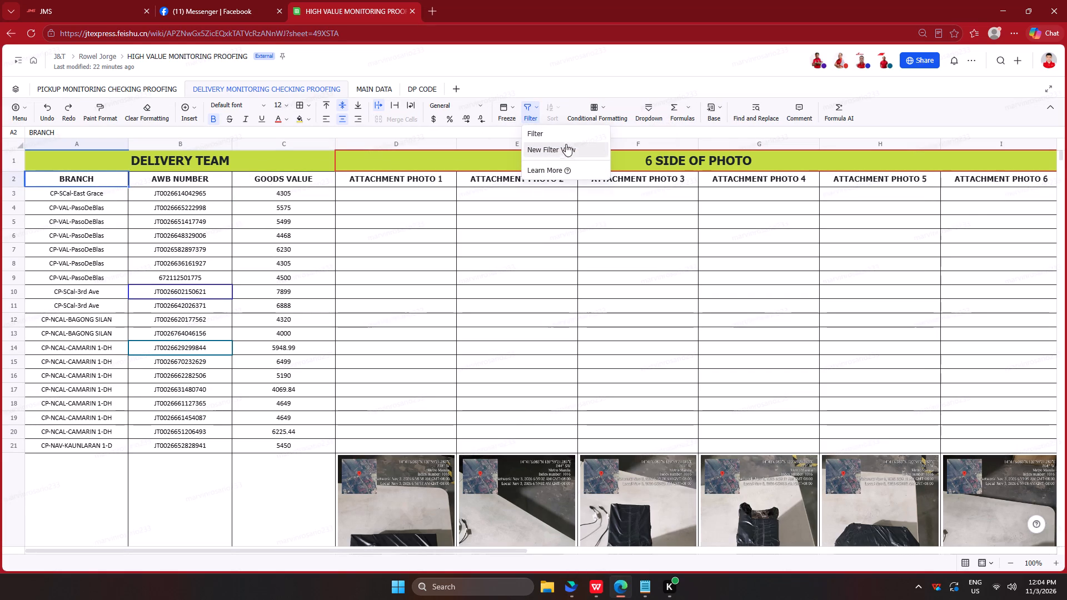
left_click(560, 133)
left_click(123, 164)
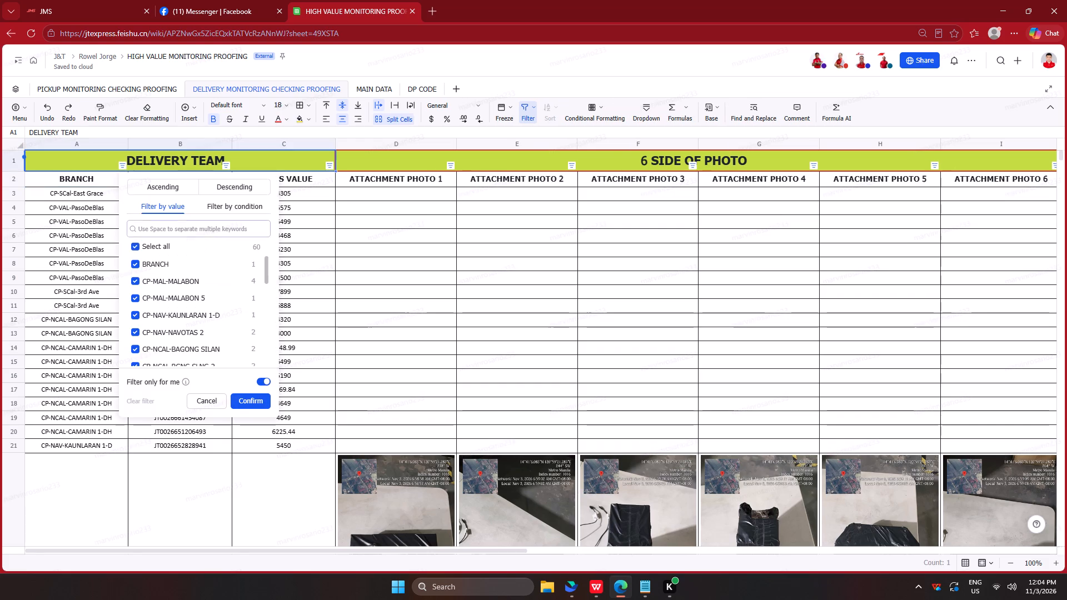
left_click(138, 243)
left_click(157, 230)
key("3")
key("r")
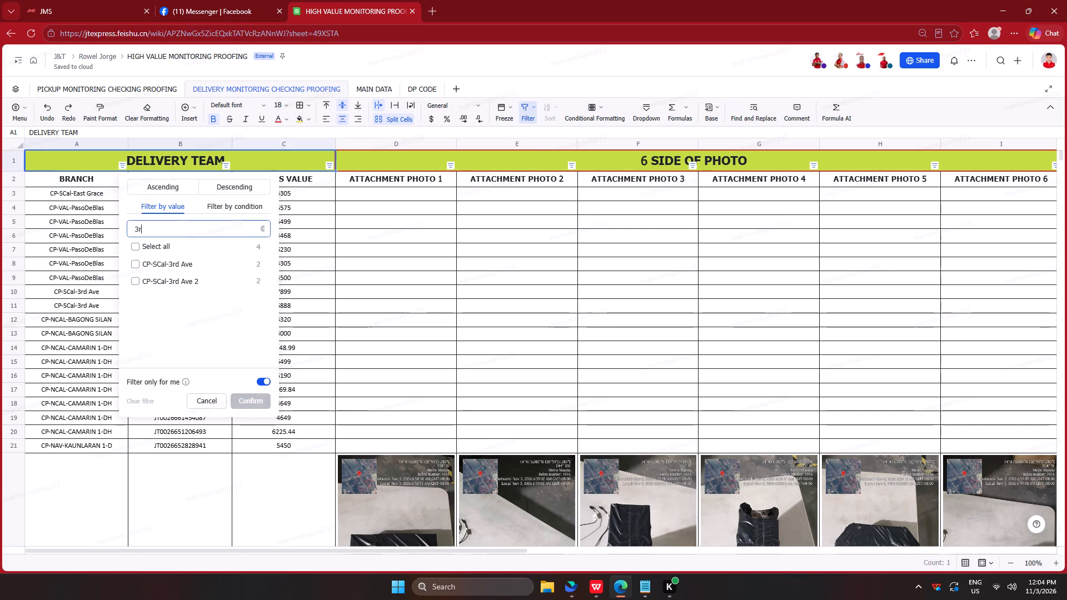
left_click(134, 267)
left_click(247, 398)
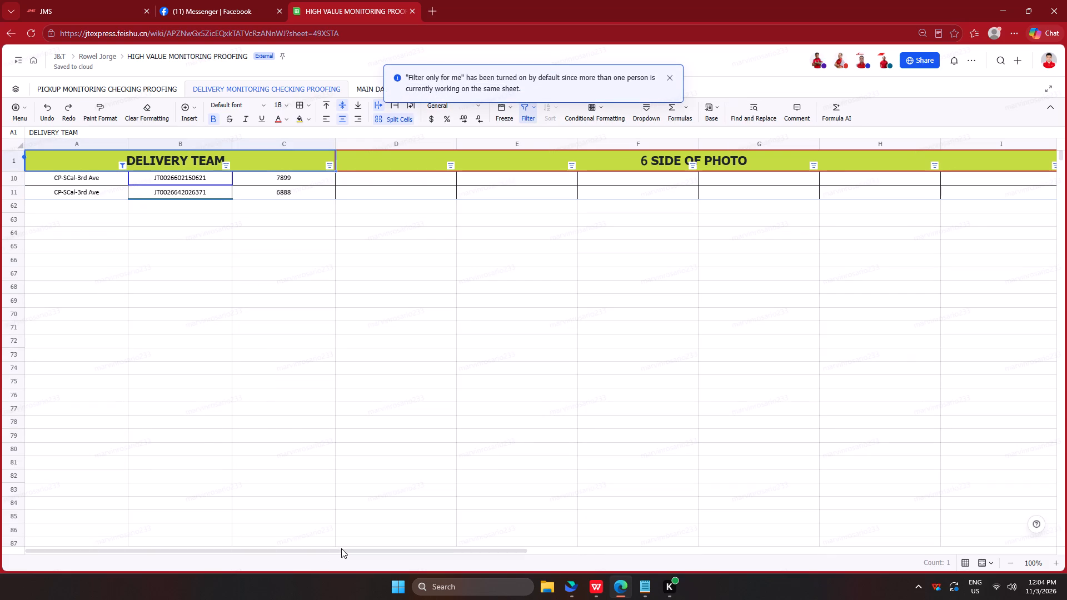
left_click_drag(338, 553, 216, 539)
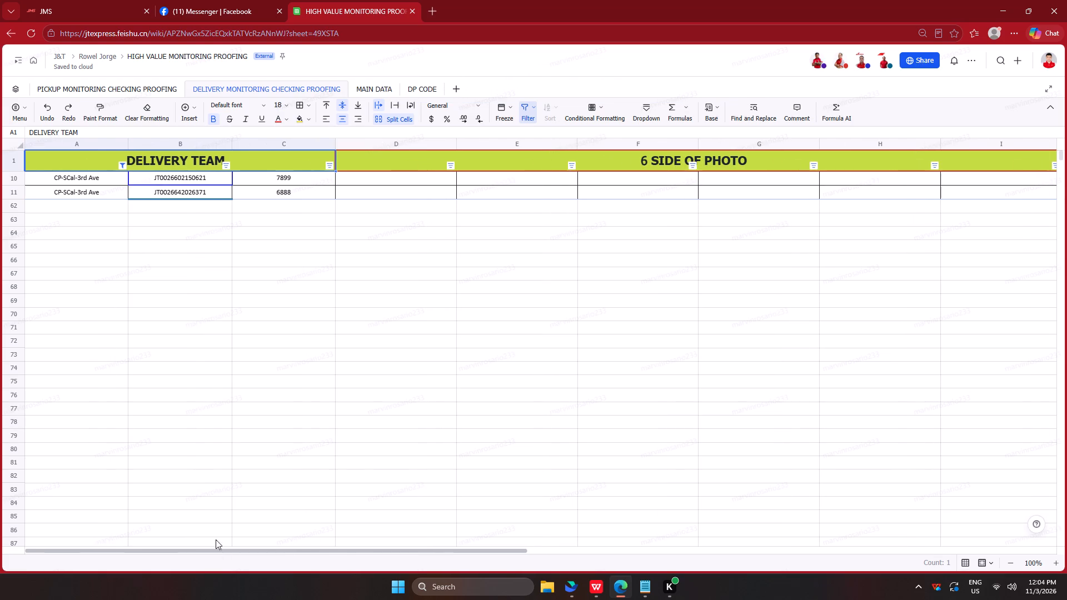
left_click_drag(216, 539, 216, 542)
left_click(186, 176)
key("ctrl+shift+Down")
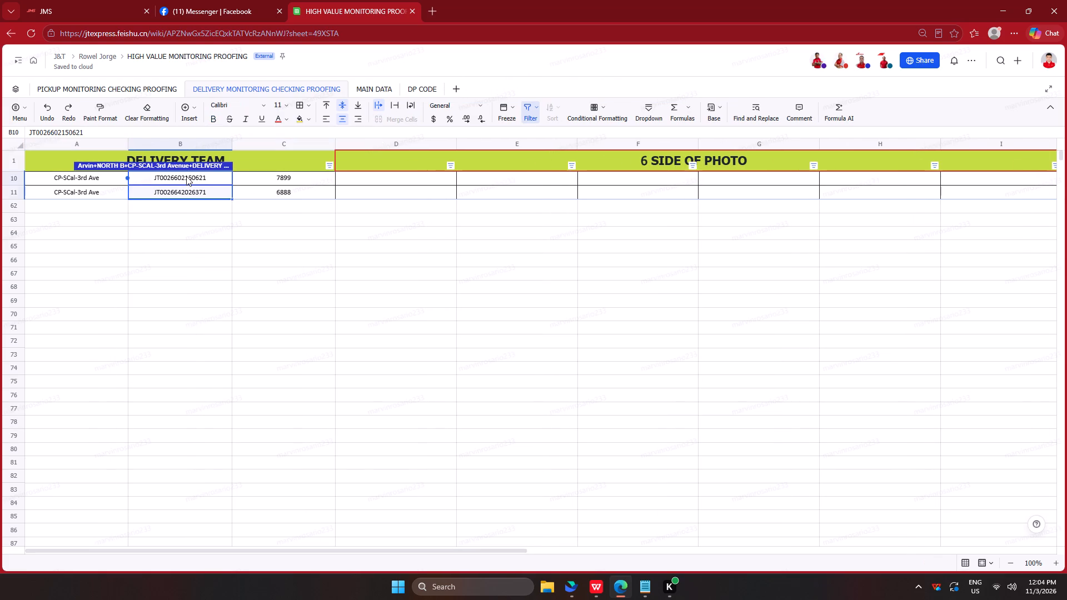
key("ctrl+c")
key("ctrl+c")
key("ctrl+c")
key("ctrl+c")
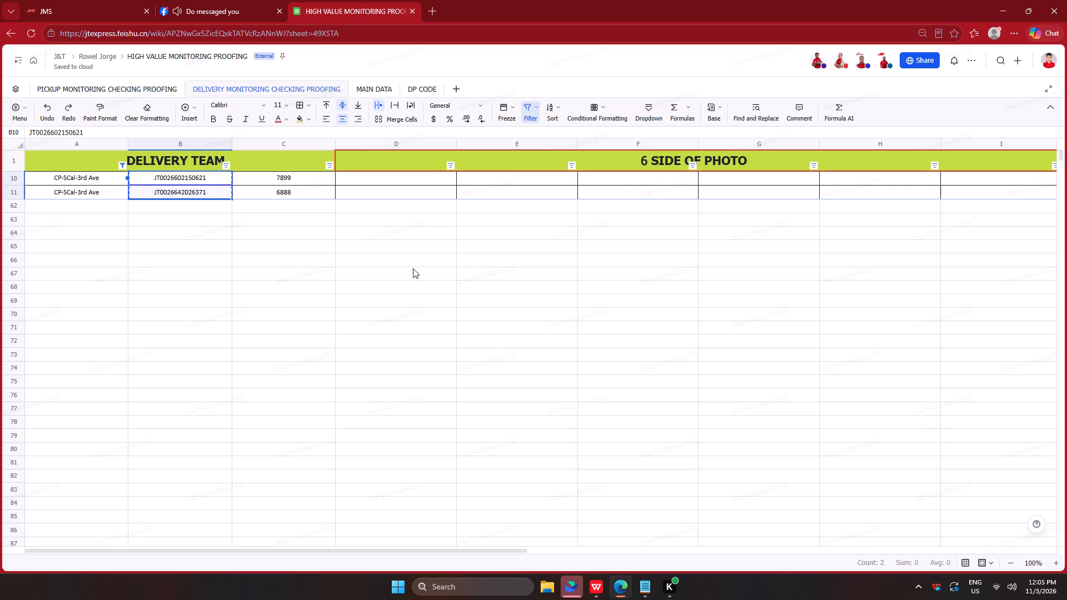
Look up the two copied waybill numbers in the JMS package tracking page.
left_click(93, 0)
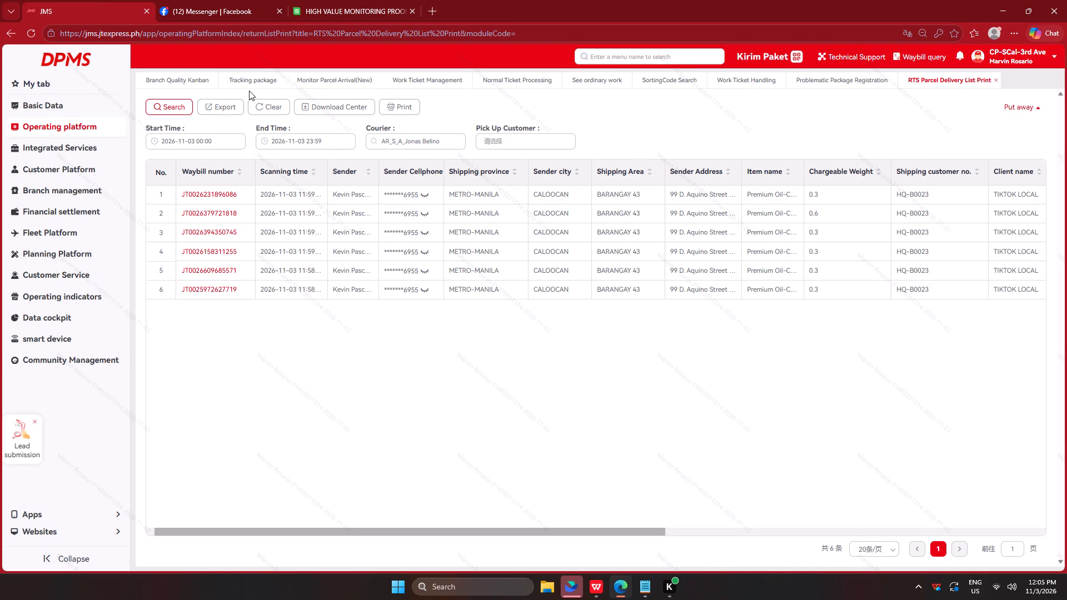
left_click(253, 81)
left_click(223, 184)
left_click(219, 157)
key("ctrl+v")
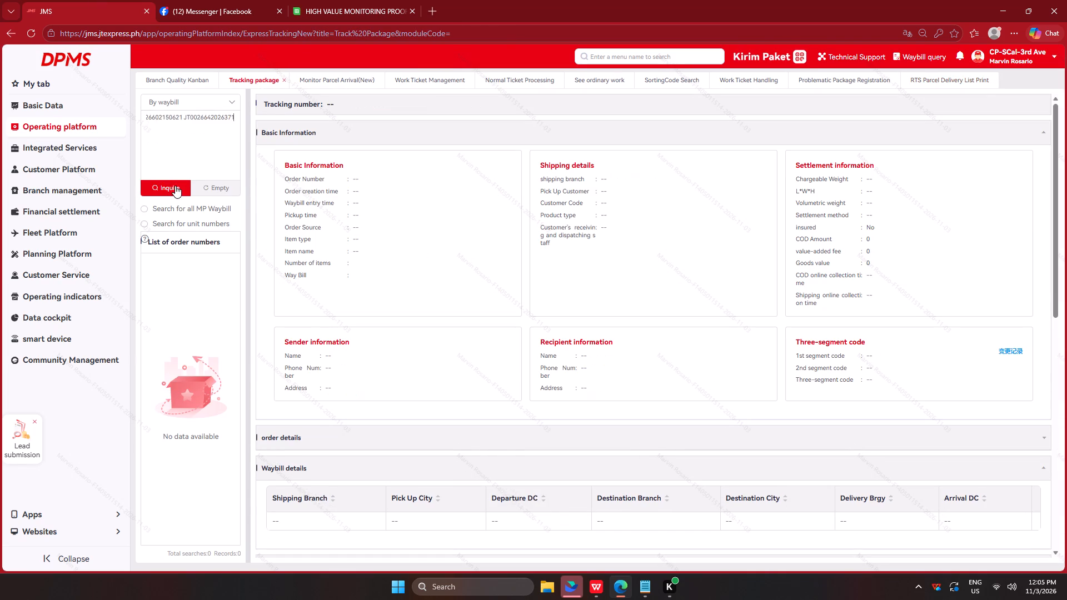
left_click(172, 188)
scroll(365, 305, "down", 7)
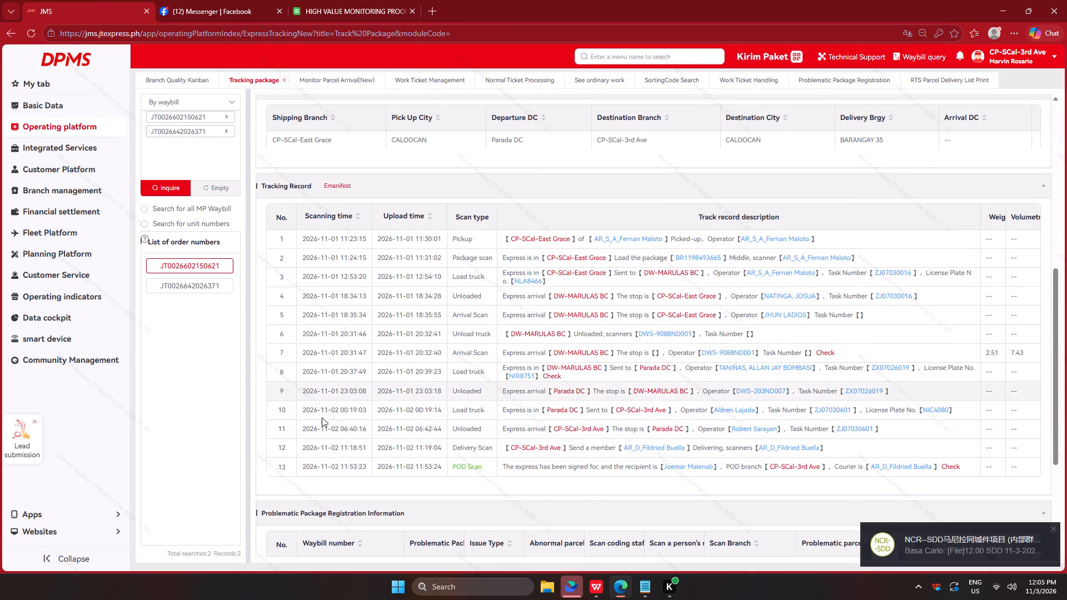
left_click(205, 289)
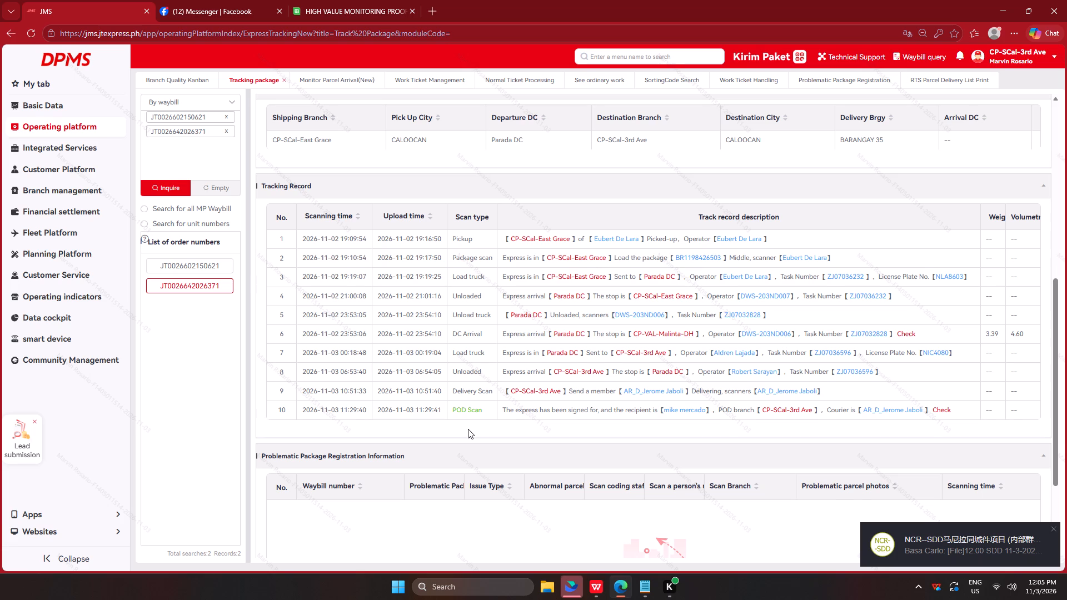
left_click(943, 410)
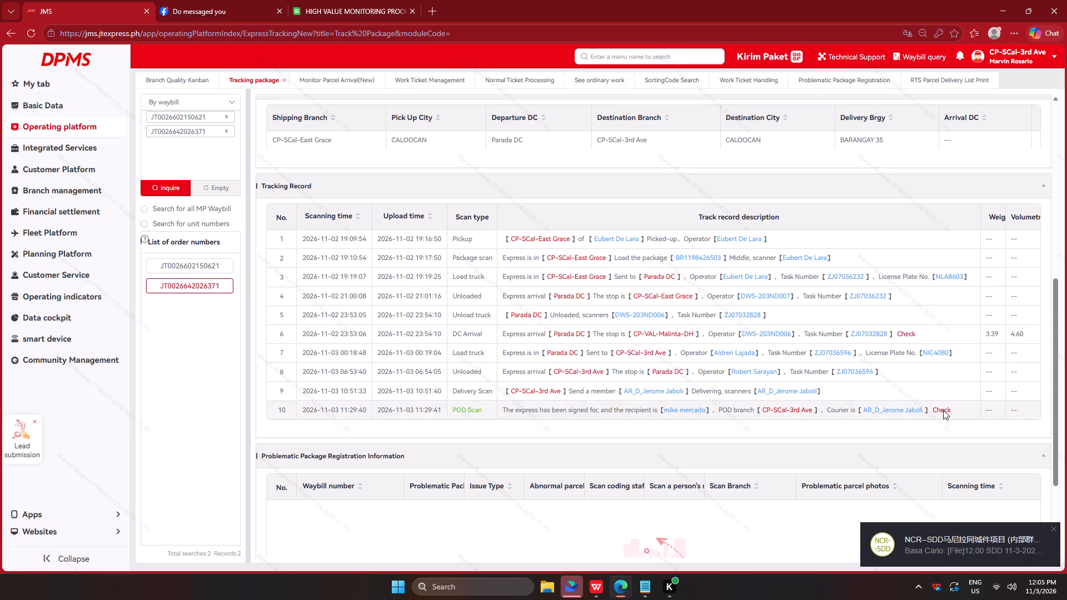
key("Right")
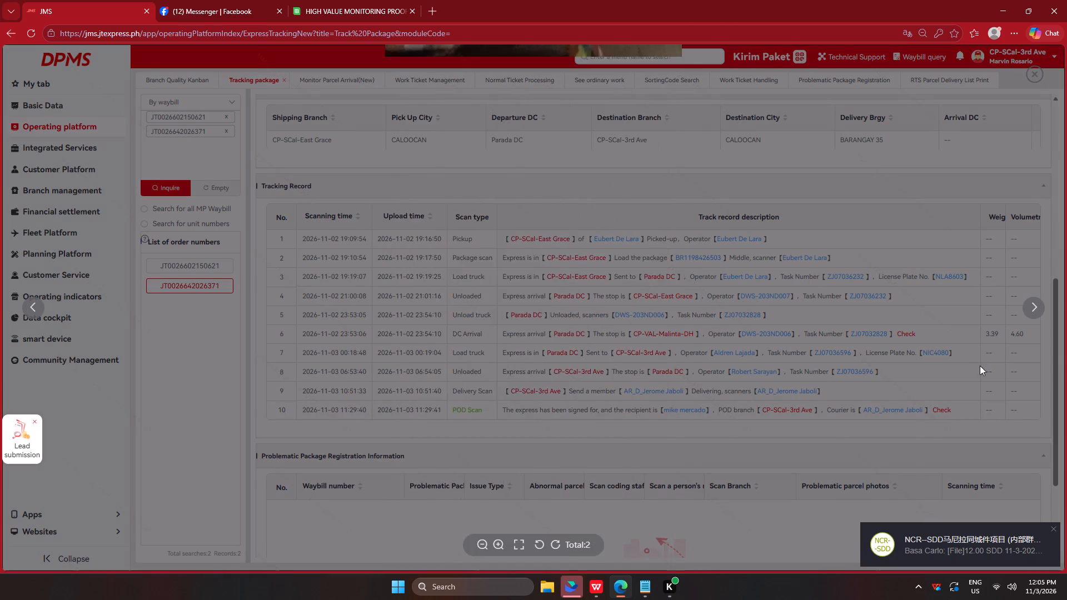
key("Left")
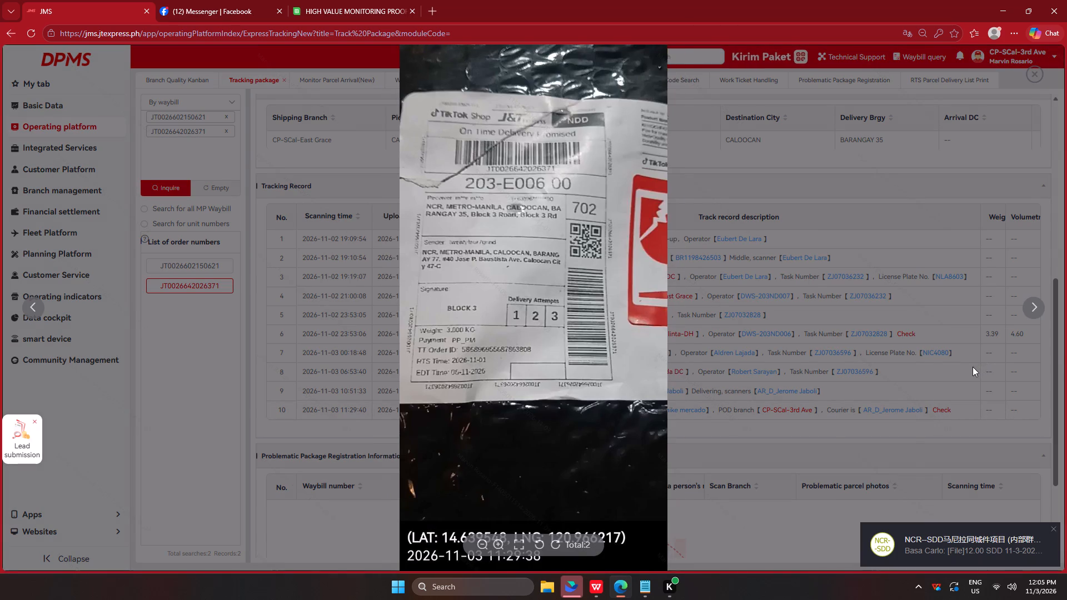
key("Right")
key("Right")
key("Left")
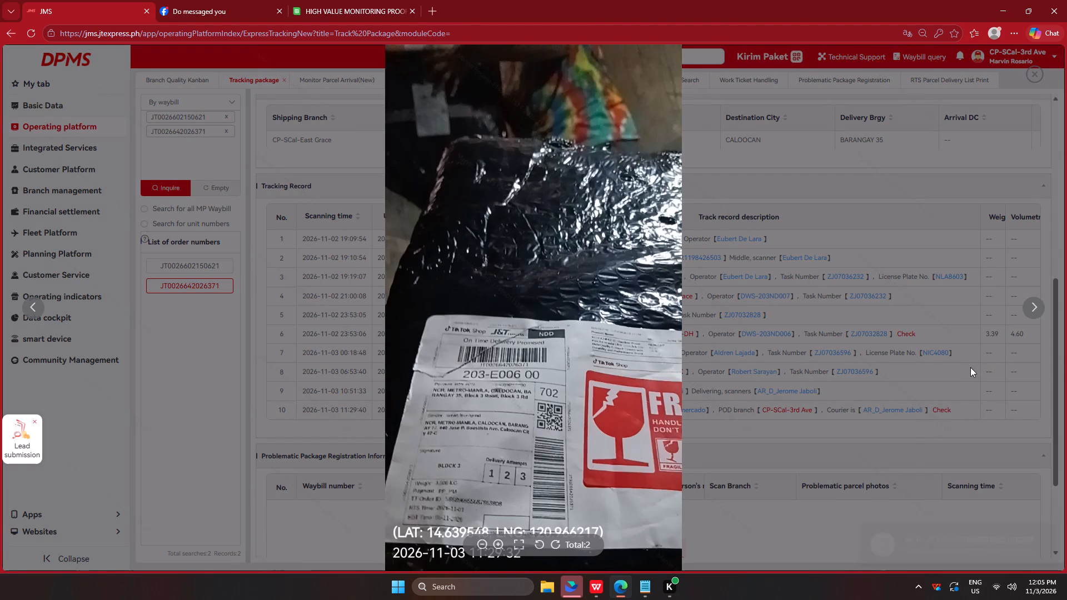
key("Right")
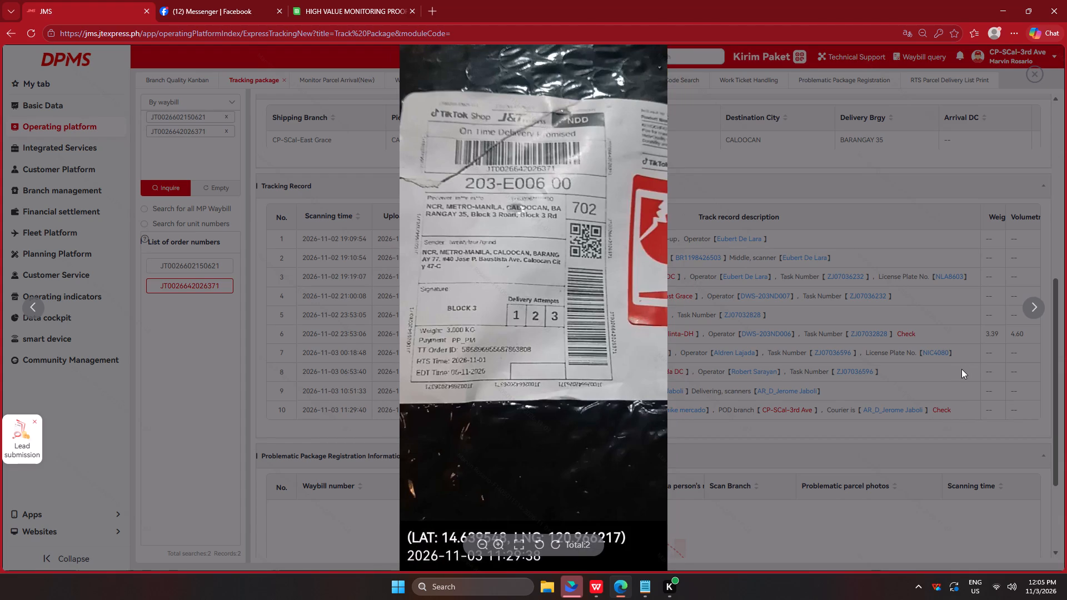
key("Left")
key("Right")
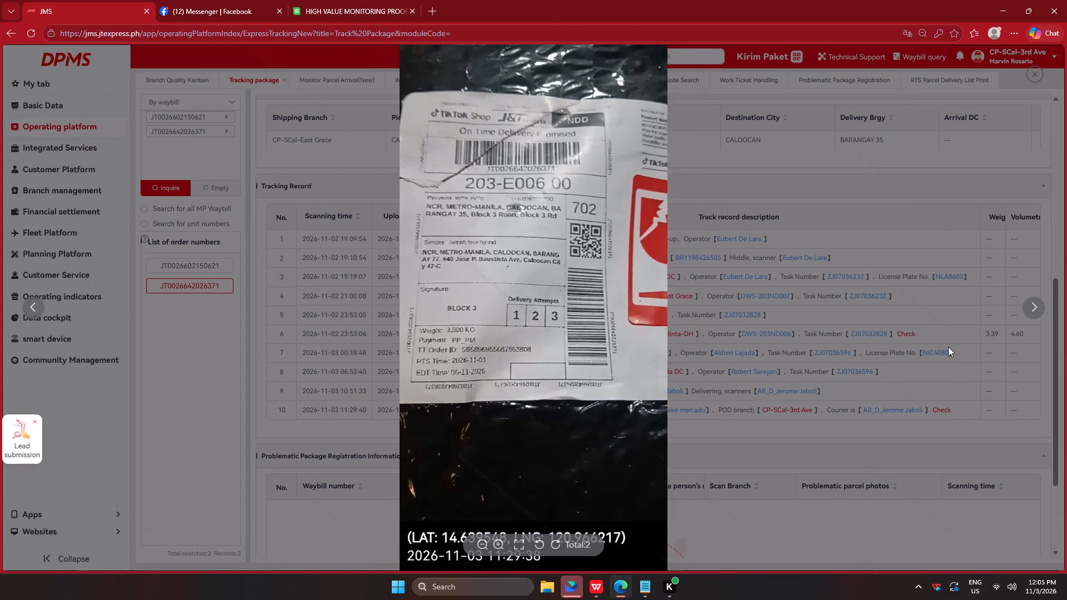
key("Left")
key("Right")
key("Left")
key("Right")
key("Escape")
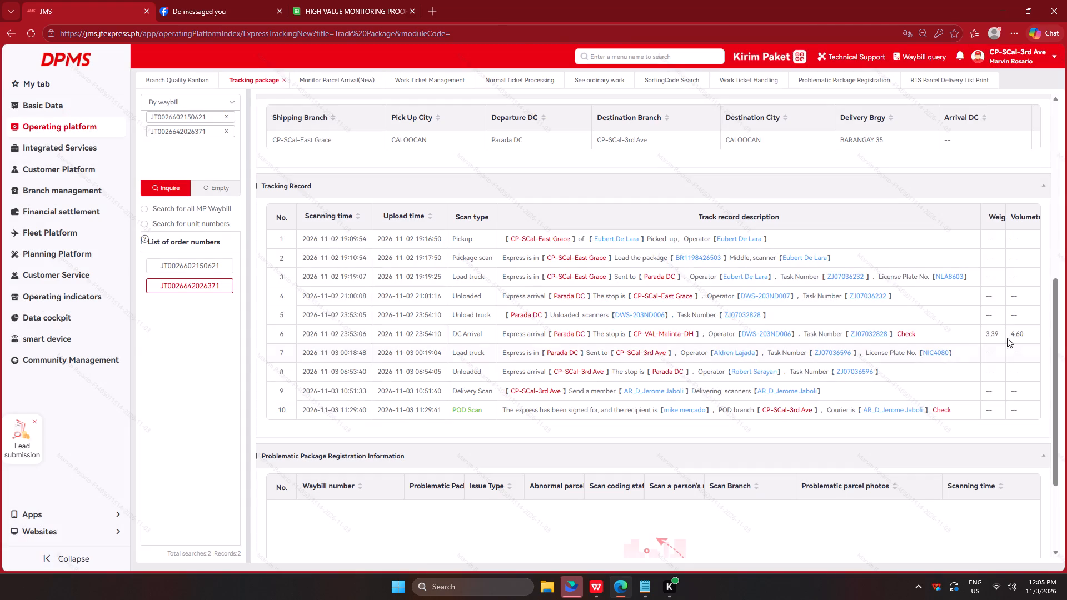
left_click(202, 265)
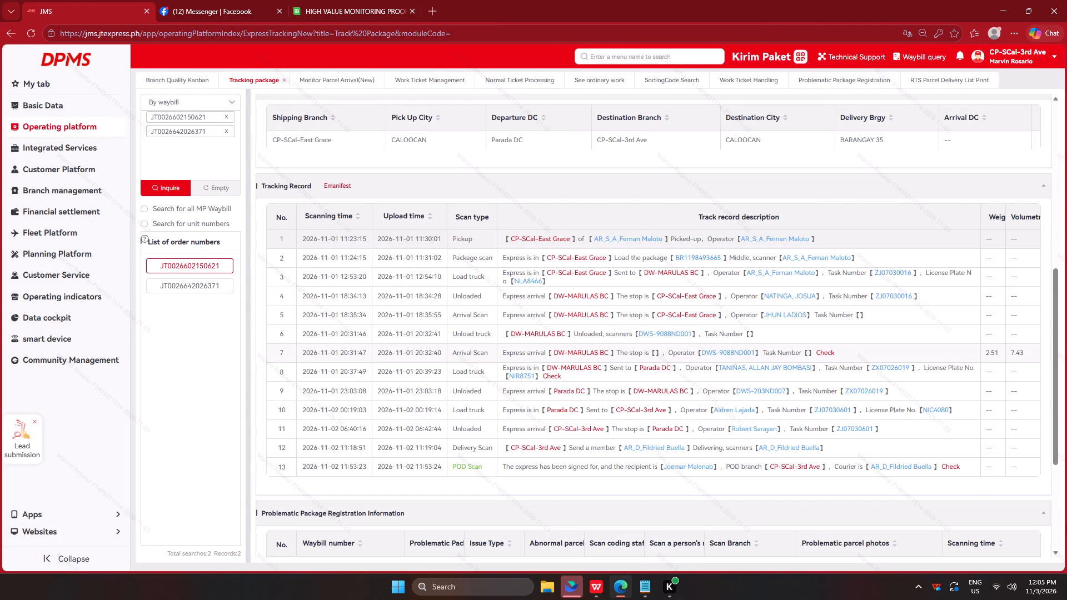
left_click(949, 466)
key("Right")
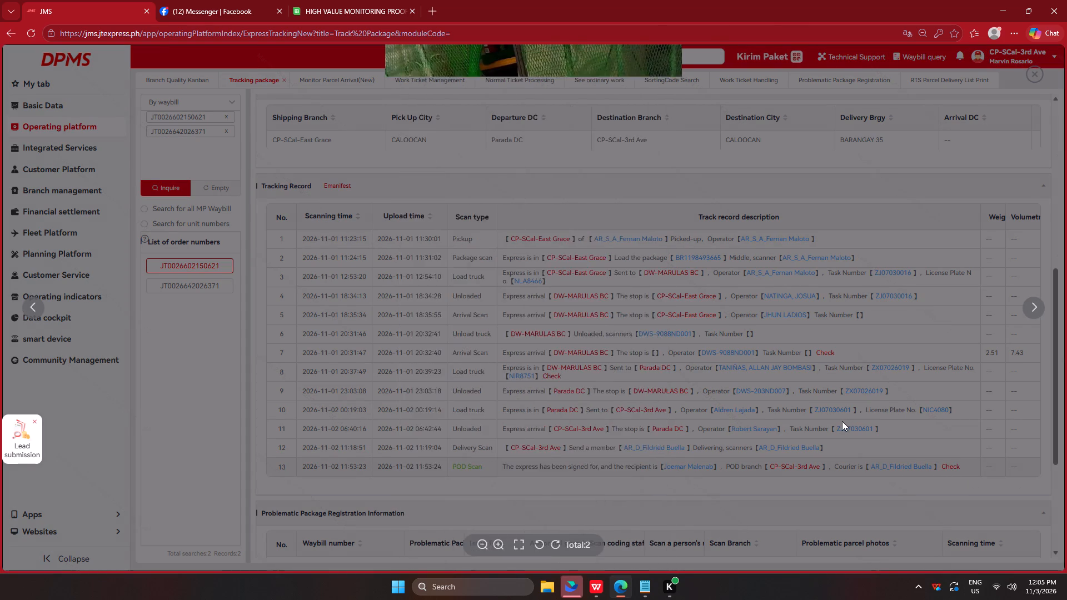
key("Right")
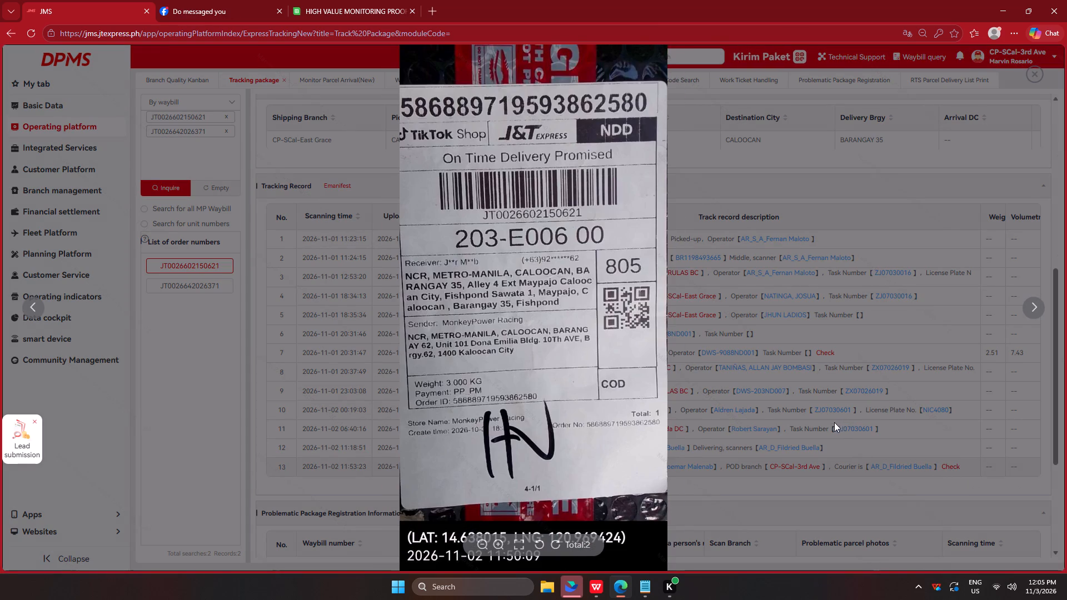
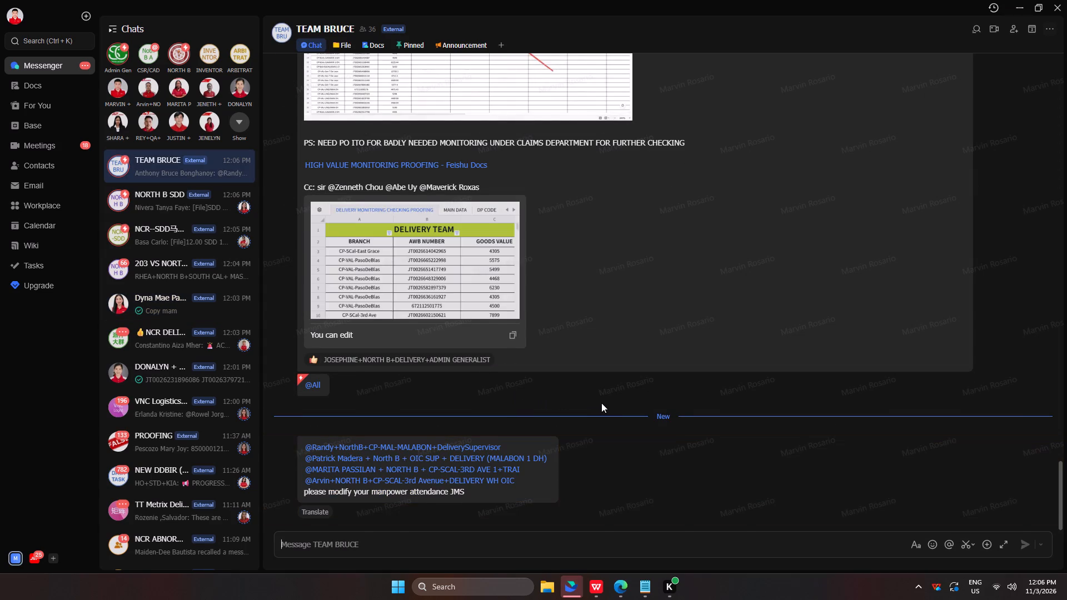
Look through the earlier messages and shared files in the TEAM BRUCE group chat.
scroll(602, 402, "up", 13)
scroll(721, 336, "up", 15)
scroll(718, 337, "down", 6)
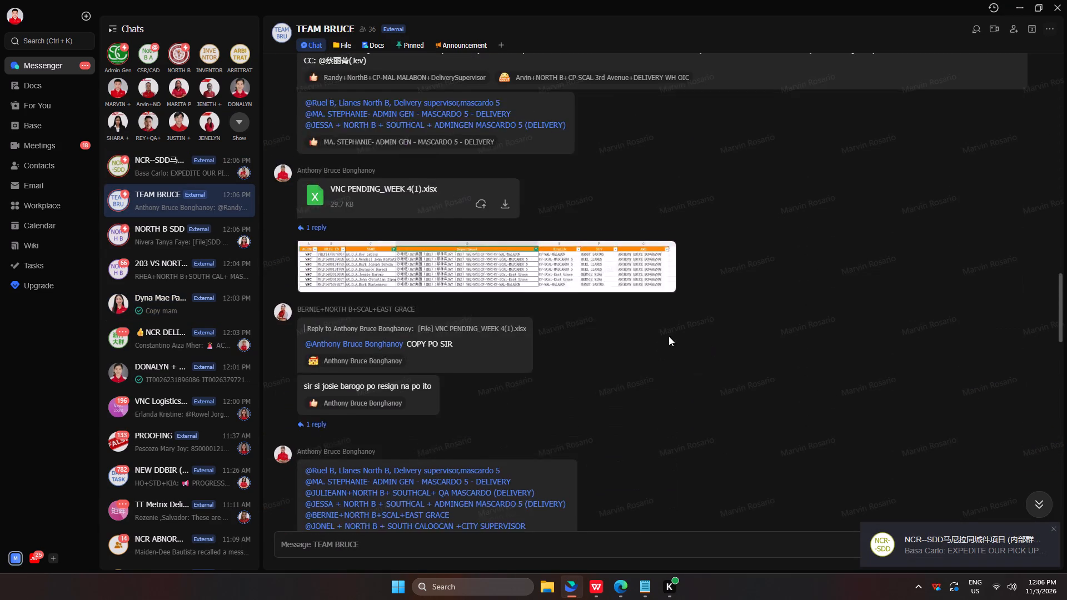
scroll(627, 331, "down", 7)
Check the new messages in the NCR-SDD group chat and the latest monitoring report in the NORTH B SDD chat.
left_click(173, 170)
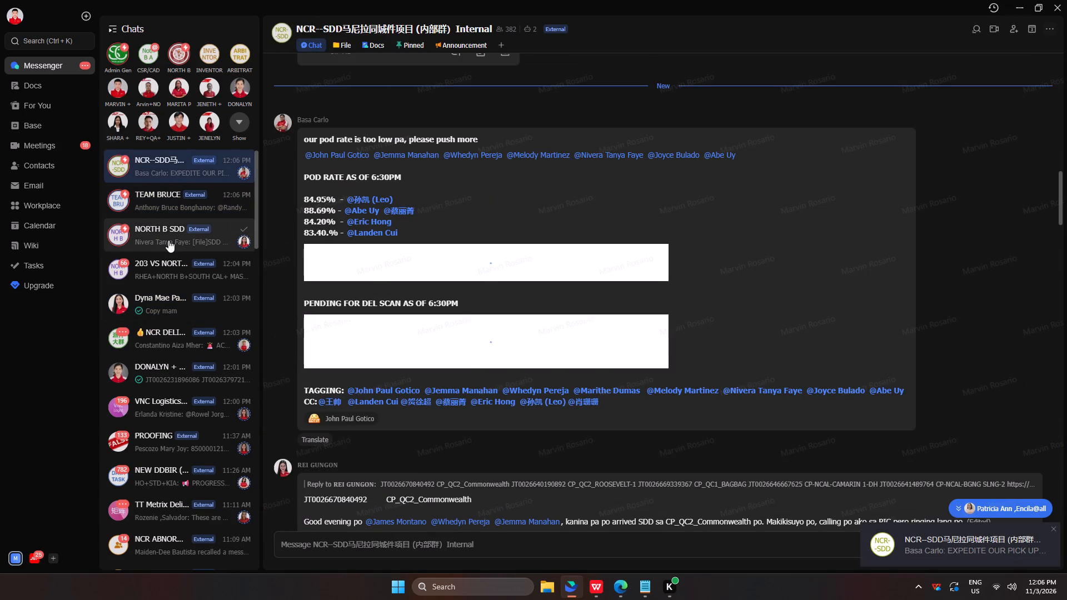
left_click(168, 240)
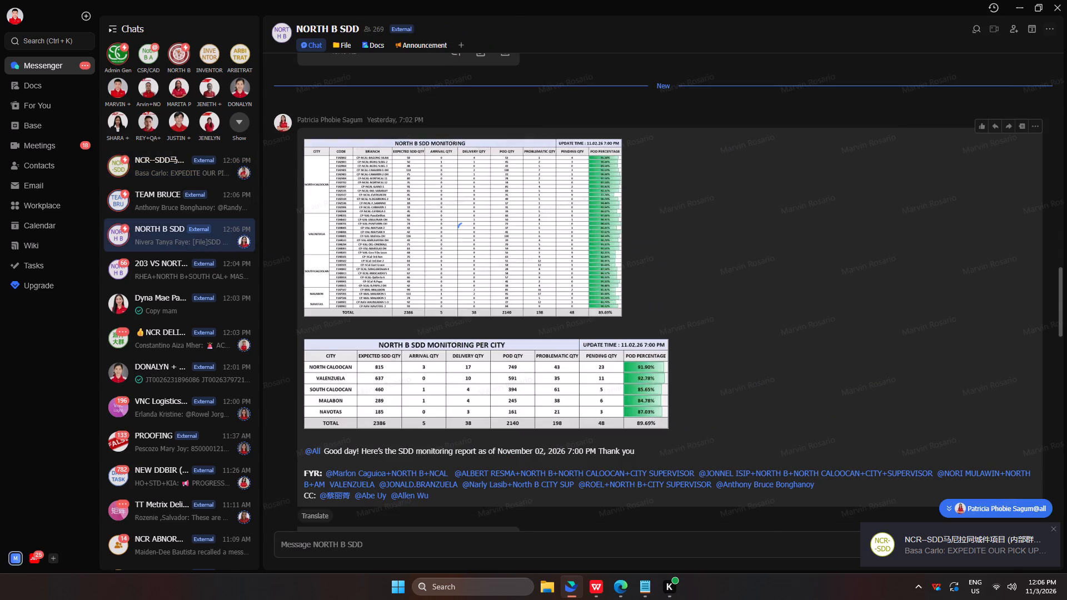
scroll(720, 389, "down", 20)
scroll(720, 389, "down", 20)
scroll(720, 389, "down", 4)
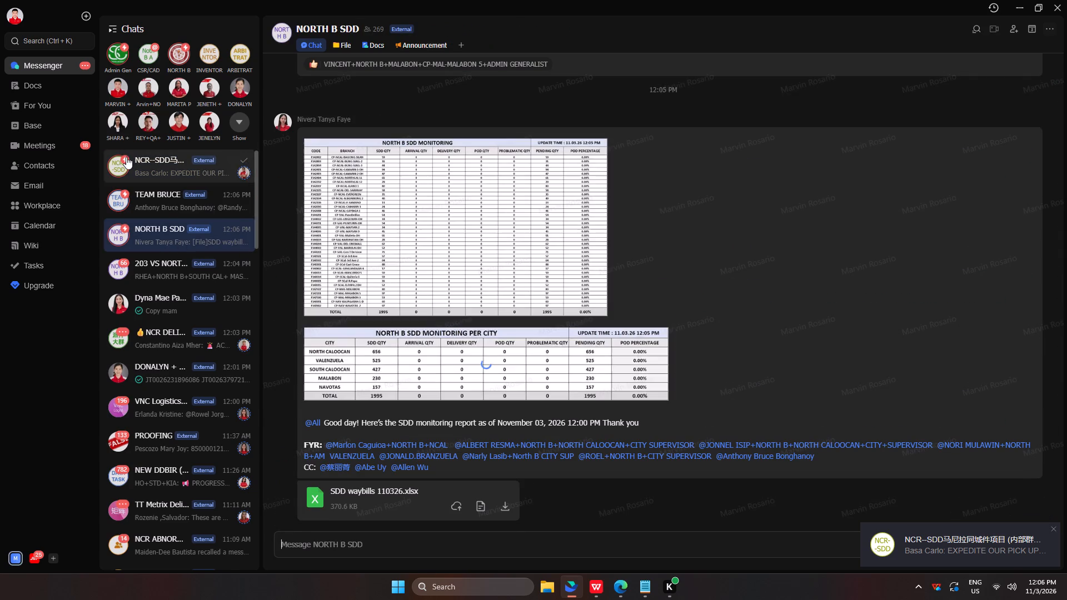
Return to the TEAM BRUCE chat and review its latest and earlier announcements.
left_click(167, 203)
scroll(585, 360, "down", 20)
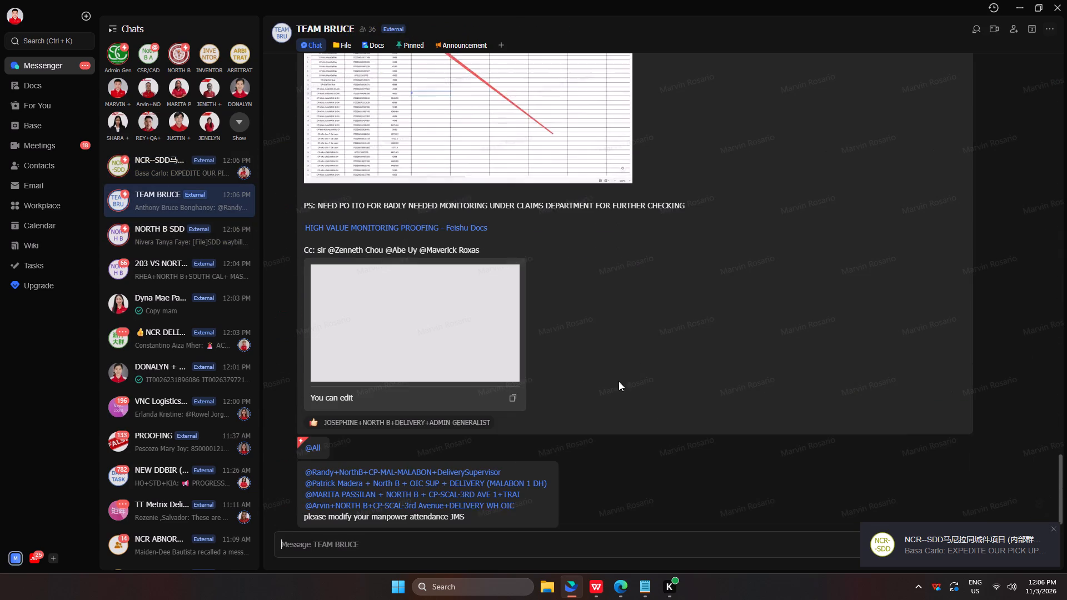
scroll(619, 381, "down", 16)
scroll(667, 399, "up", 20)
scroll(667, 399, "up", 12)
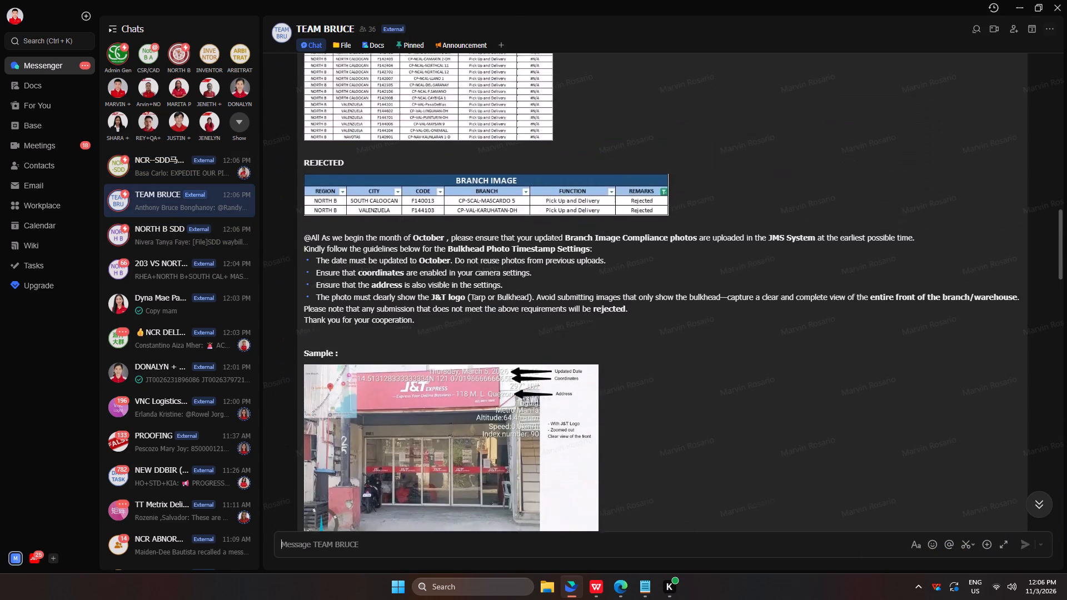
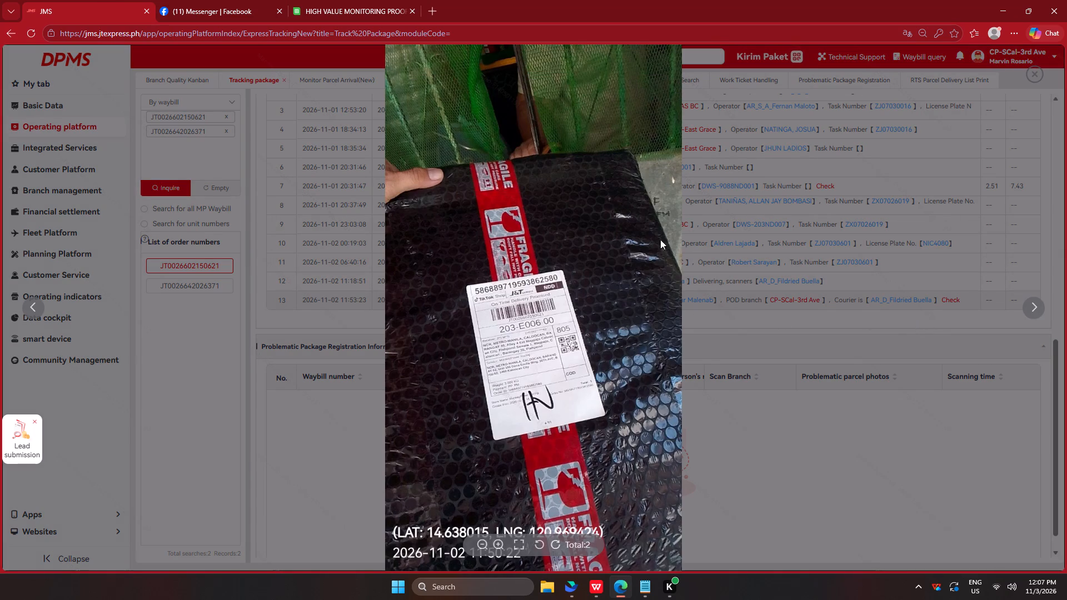
key("Escape")
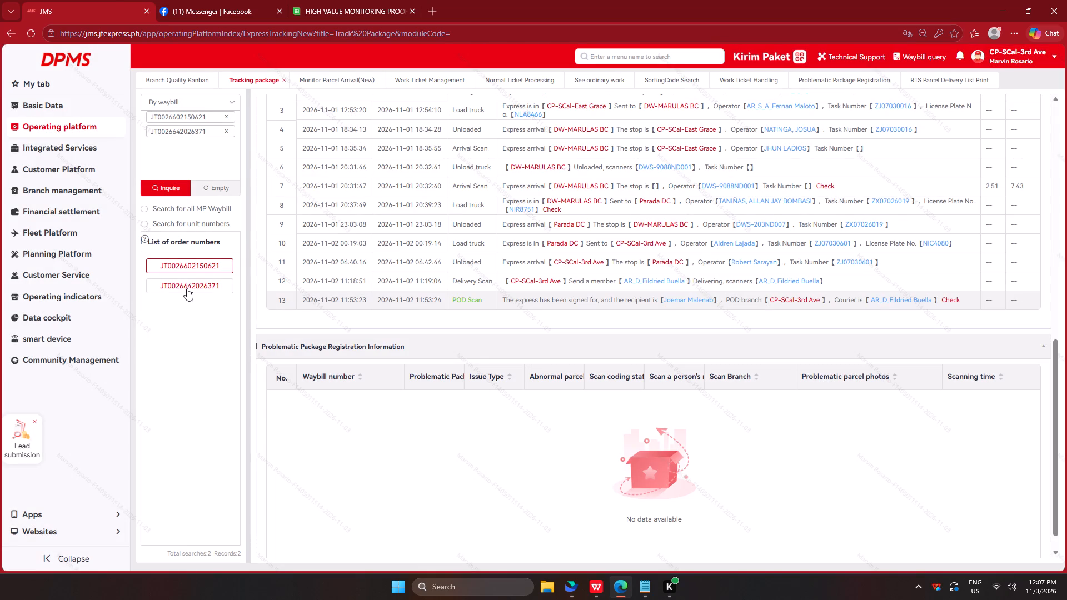
left_click(187, 288)
left_click(945, 300)
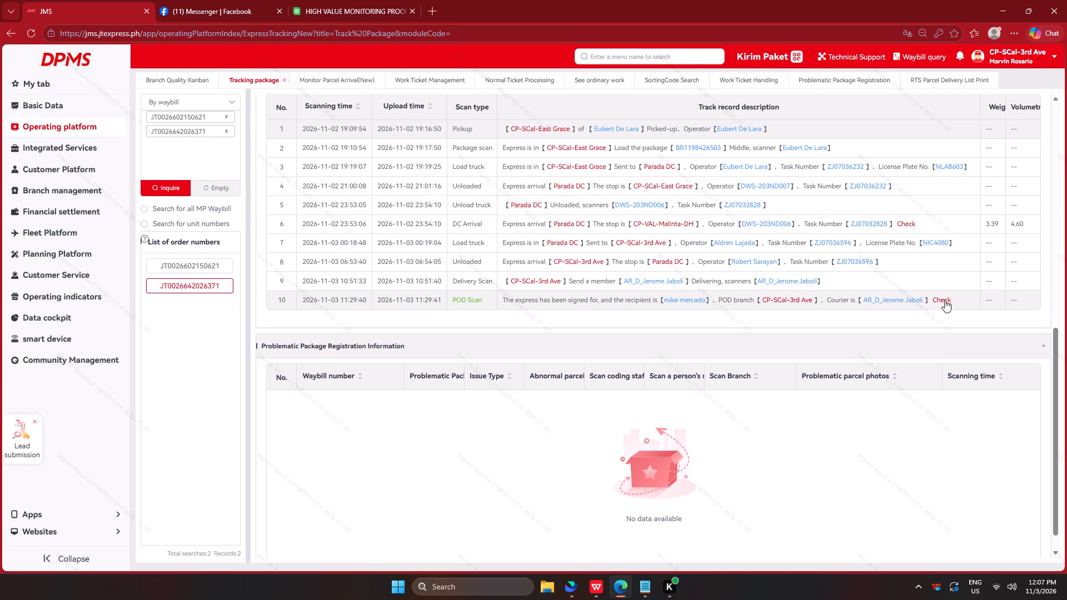
key("Right")
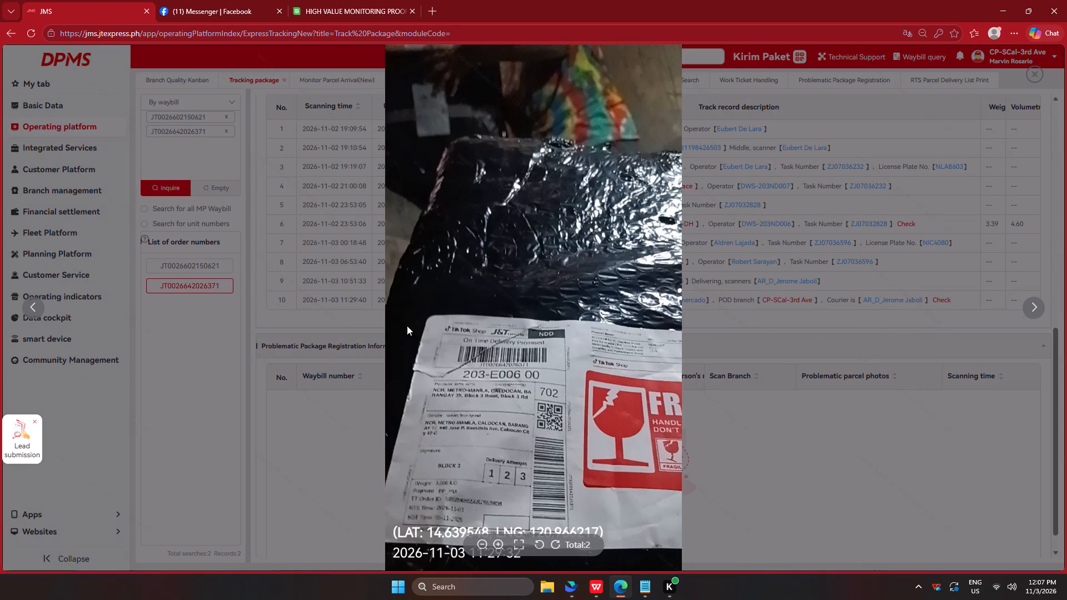
key("Left")
key("Right")
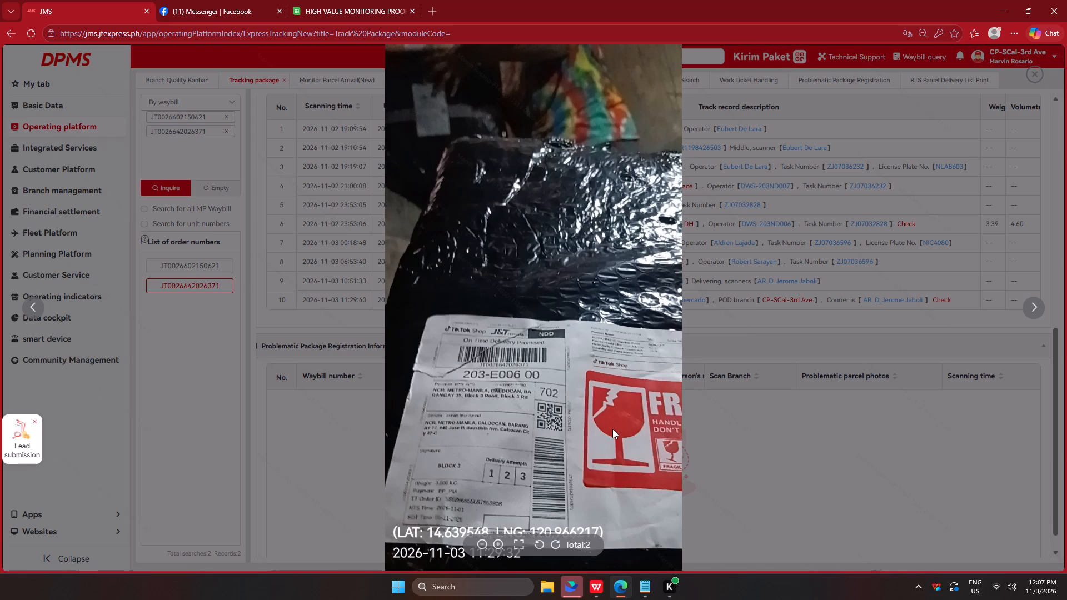
key("Left")
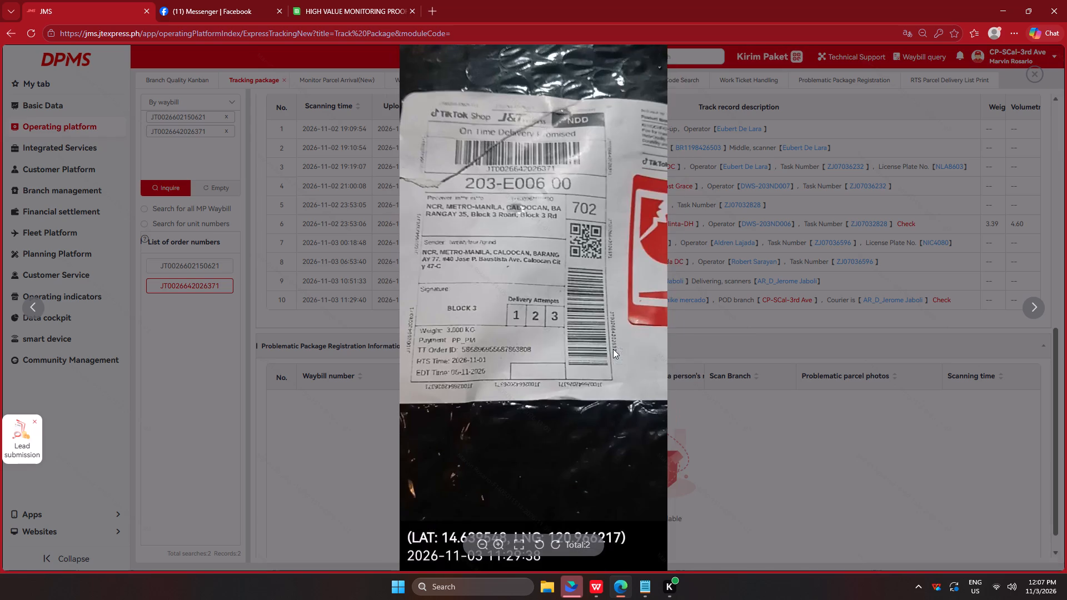
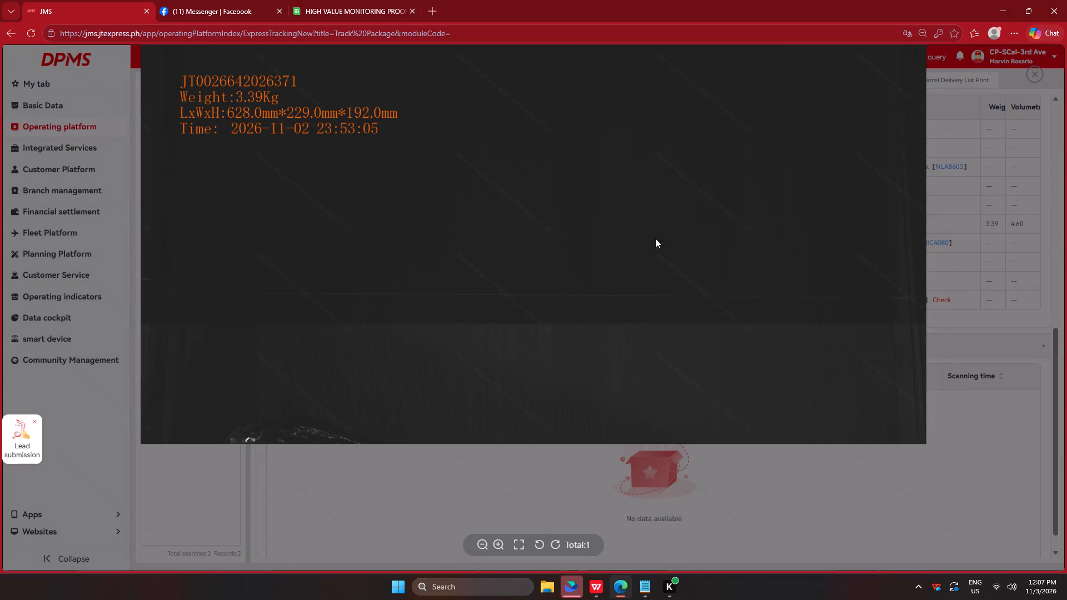
scroll(614, 382, "down", 5)
scroll(413, 497, "down", 1)
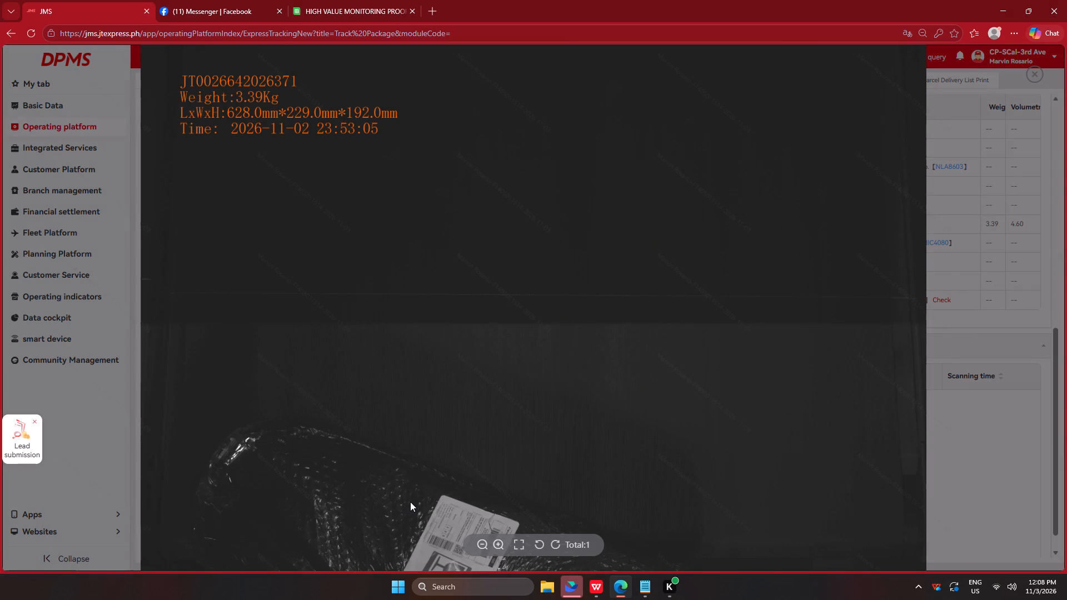
scroll(548, 339, "down", 6)
left_click(536, 546)
left_click_drag(576, 454, 603, 427)
left_click_drag(724, 387, 556, 244)
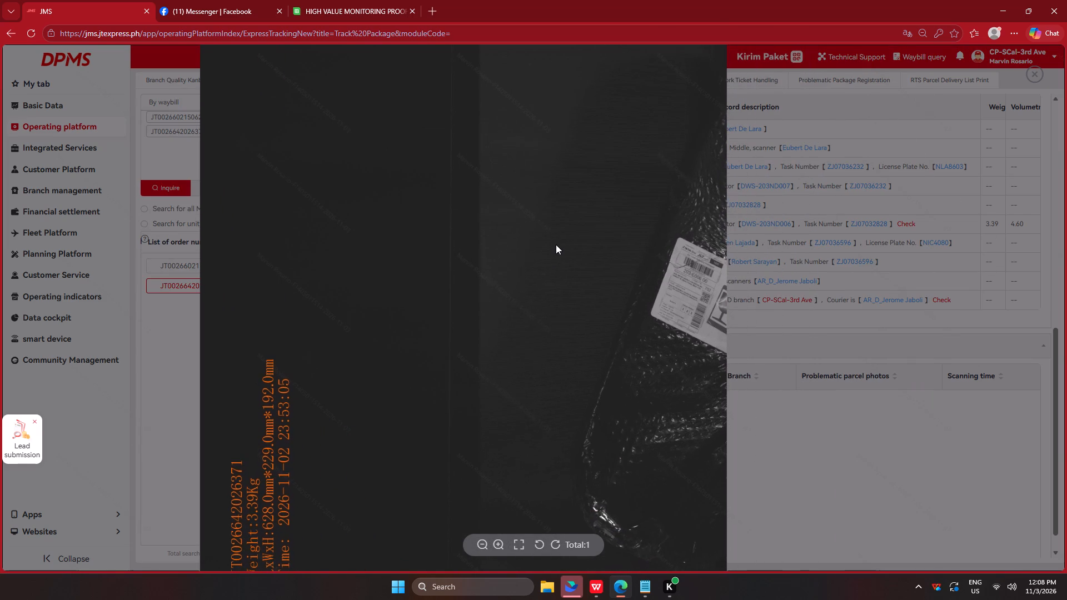
left_click_drag(556, 244, 555, 242)
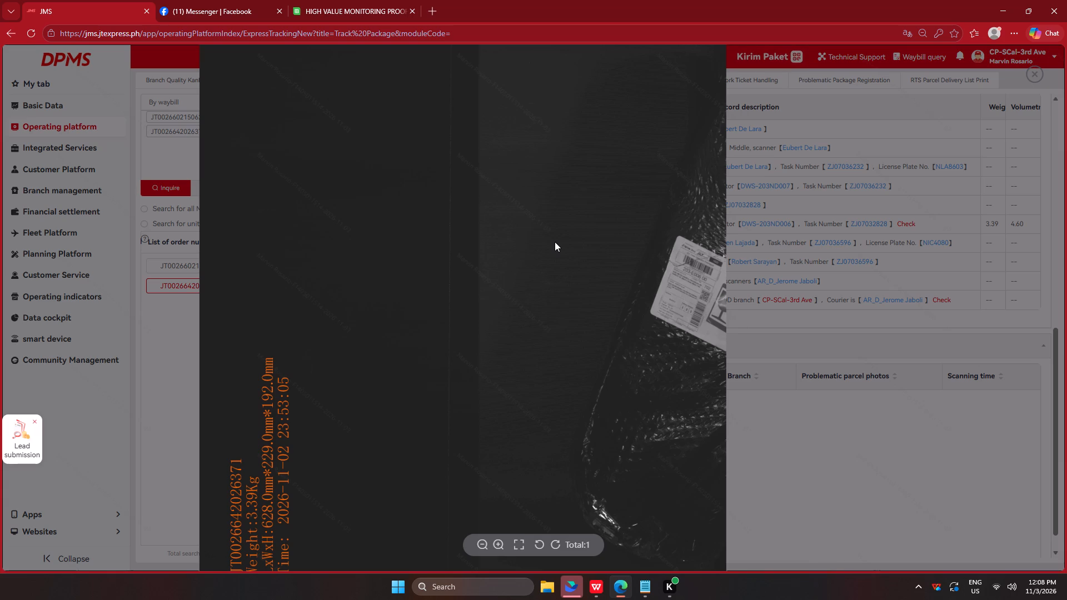
left_click_drag(555, 242, 541, 223)
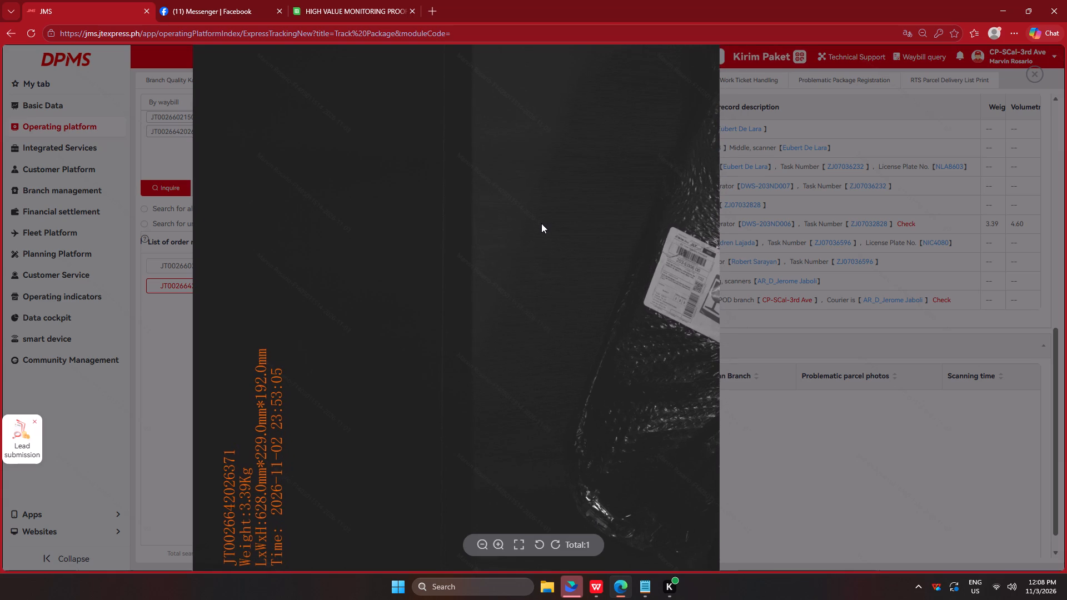
left_click_drag(541, 223, 542, 218)
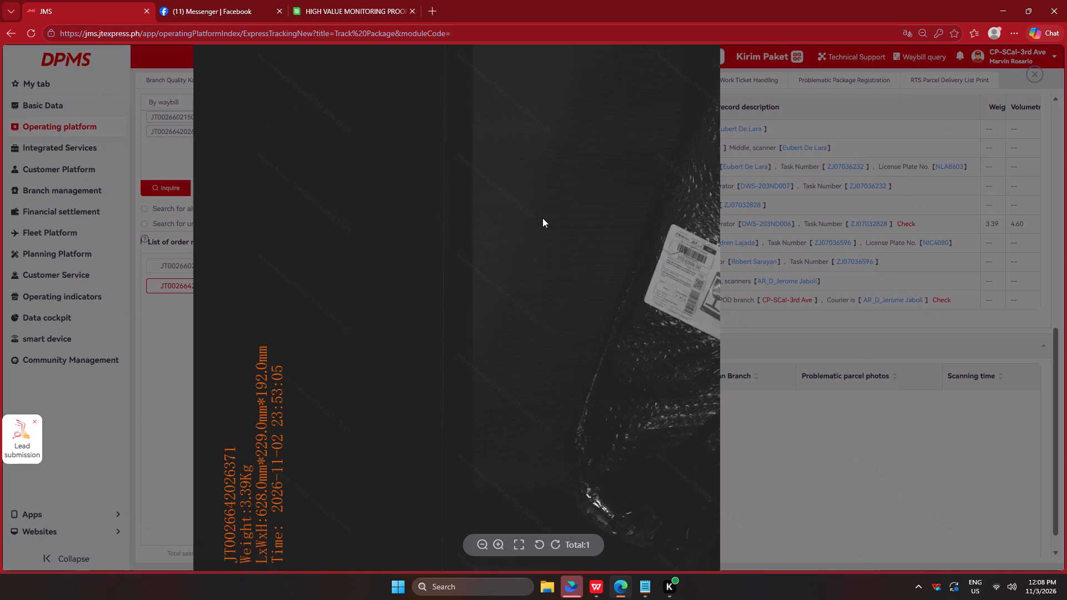
left_click_drag(542, 218, 541, 219)
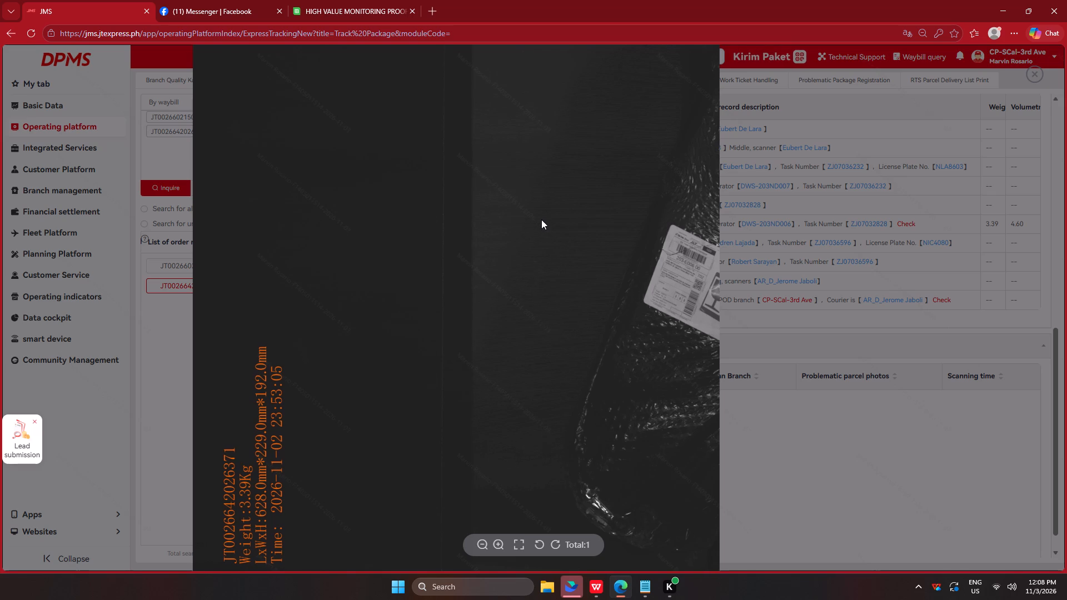
left_click_drag(541, 219, 535, 220)
key("Escape")
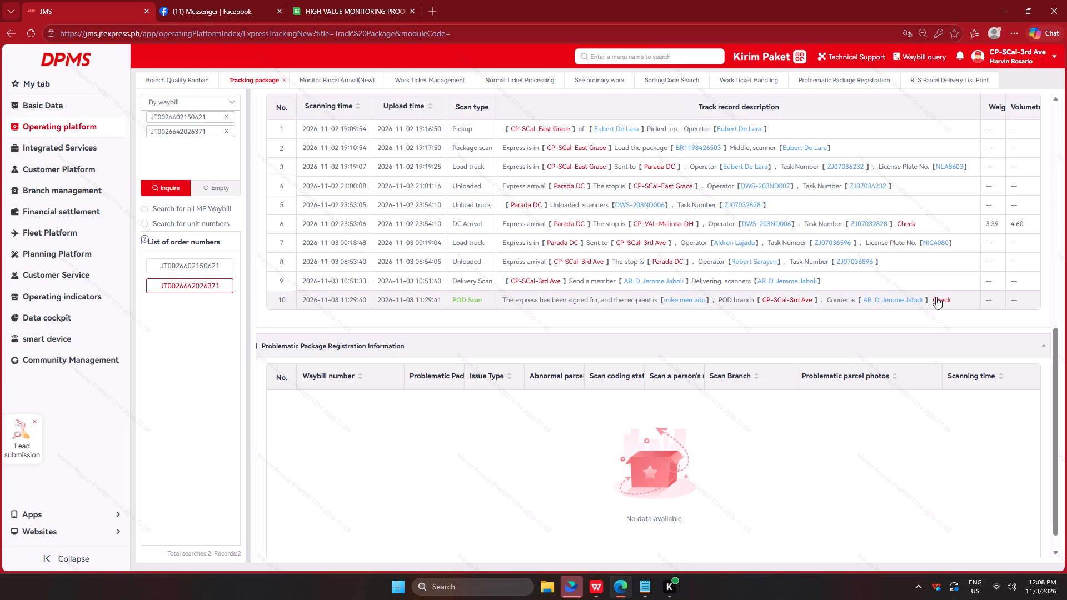
left_click(936, 297)
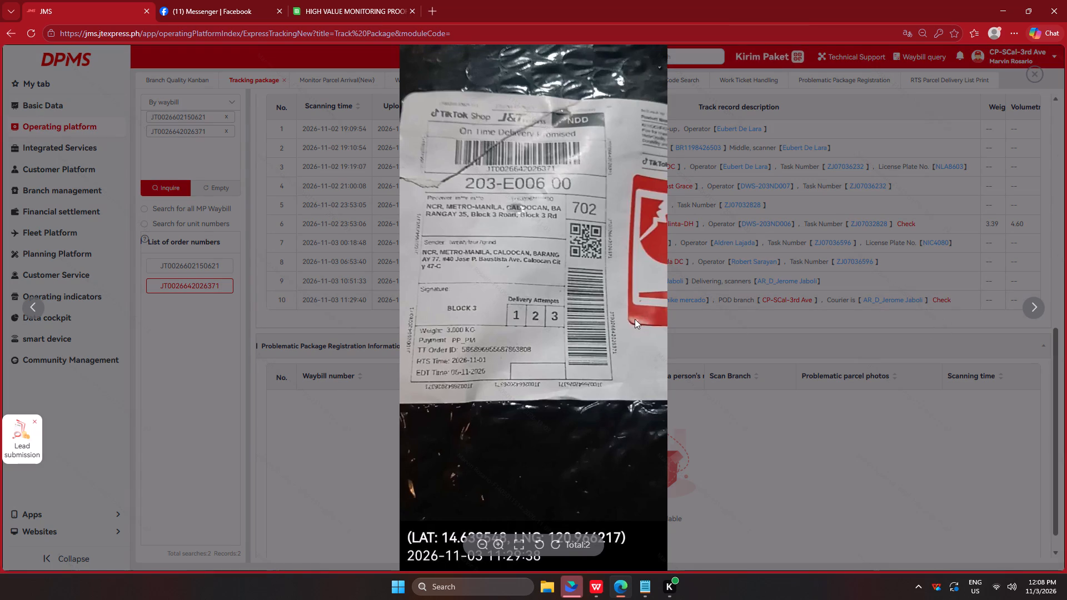
key("Right")
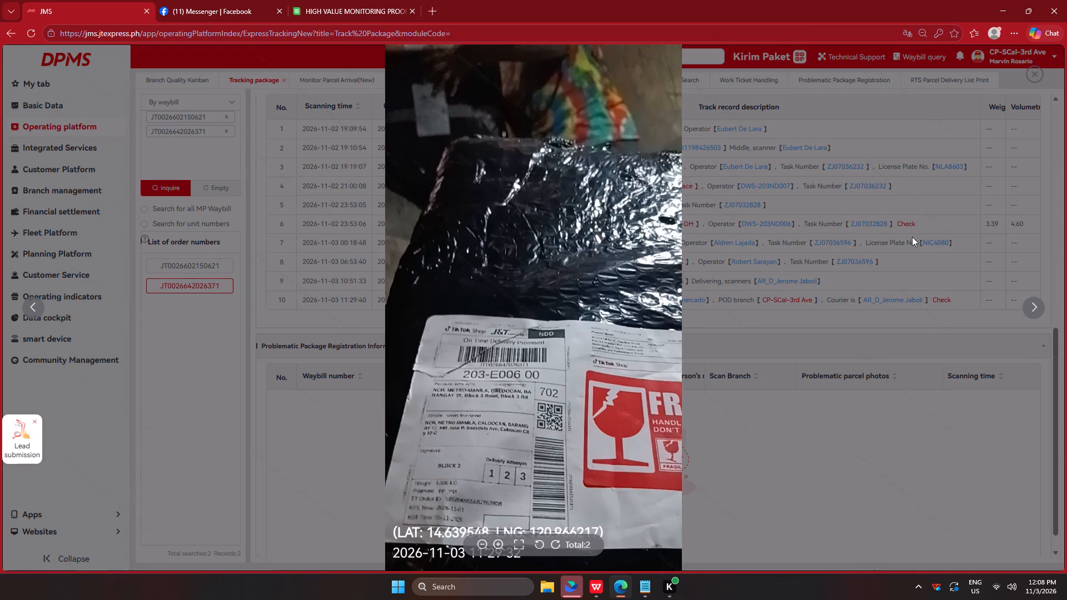
key("Escape")
left_click(905, 224)
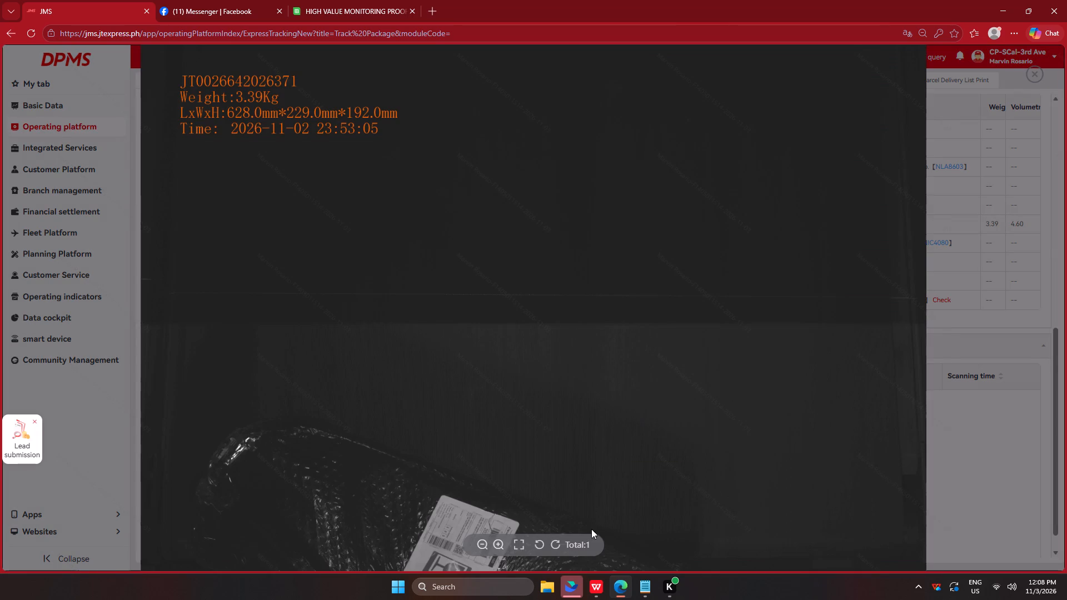
left_click(537, 545)
left_click_drag(720, 402, 594, 337)
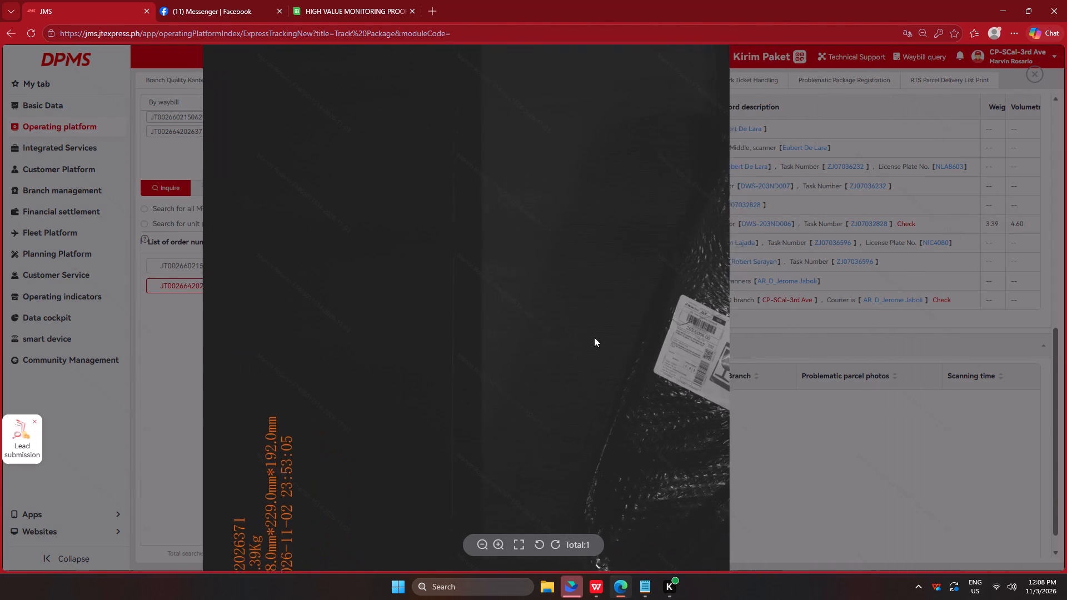
left_click_drag(594, 337, 626, 298)
scroll(661, 396, "up", 3)
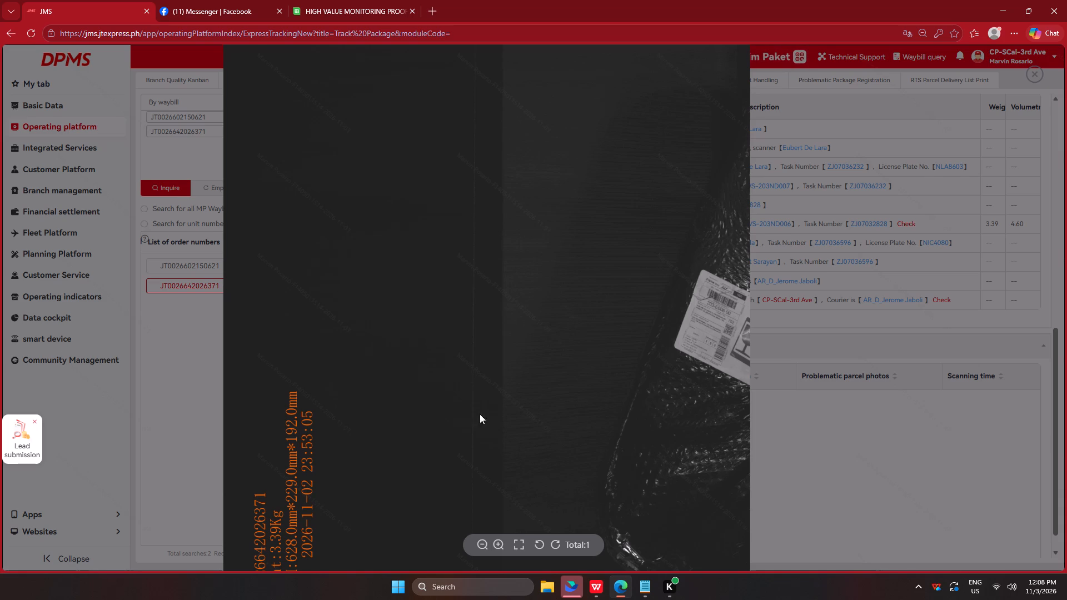
key("Escape")
key("Escape")
left_click(206, 259)
left_click(948, 299)
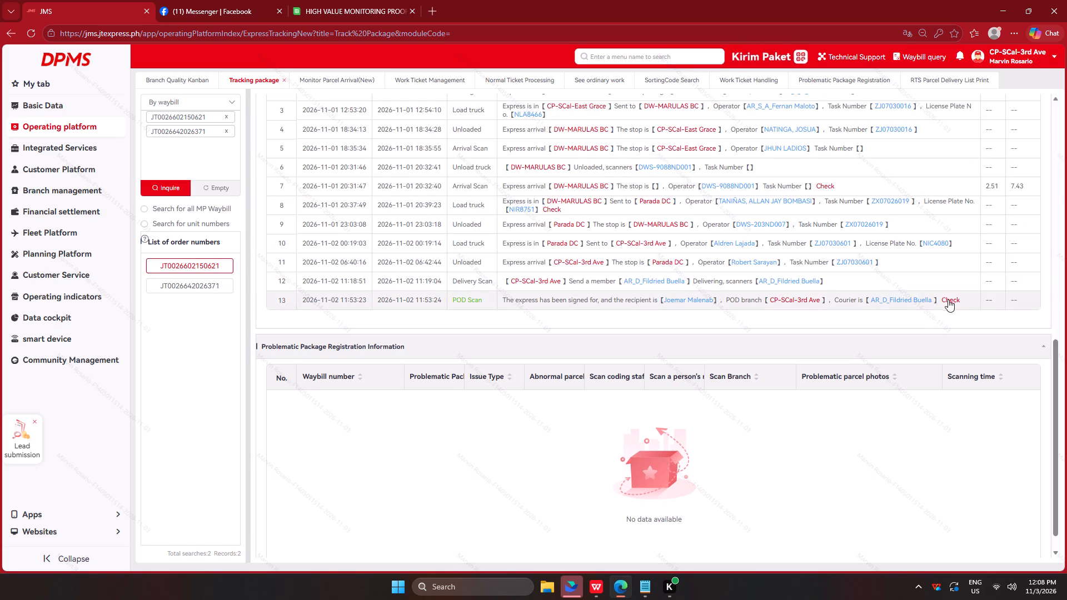
key("Right")
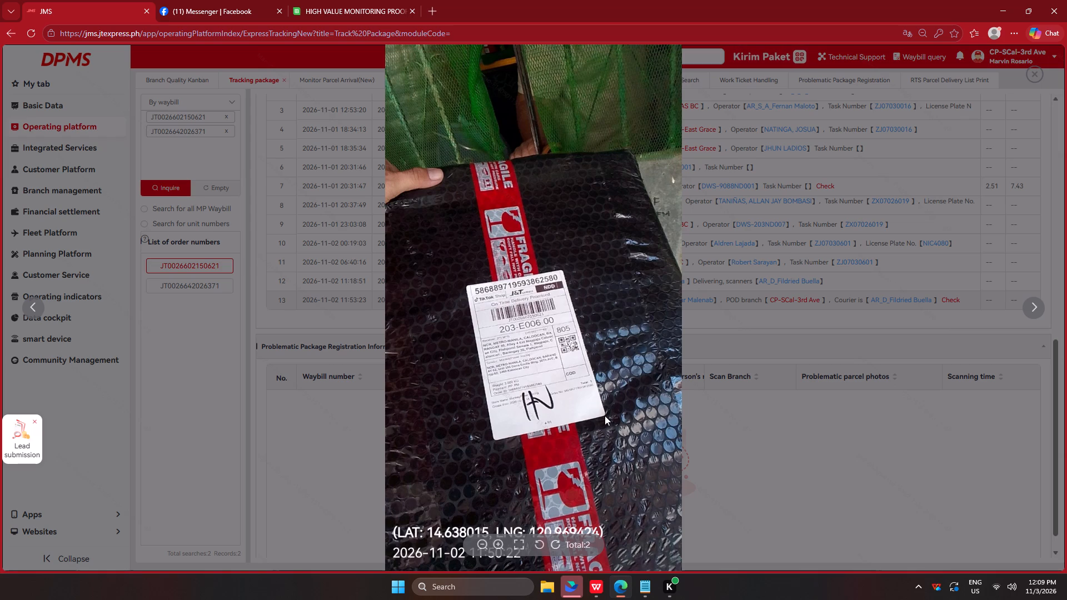
Return to the delivery monitoring checking sheet of the HIGH VALUE MONITORING PROOFING document.
left_click(388, 0)
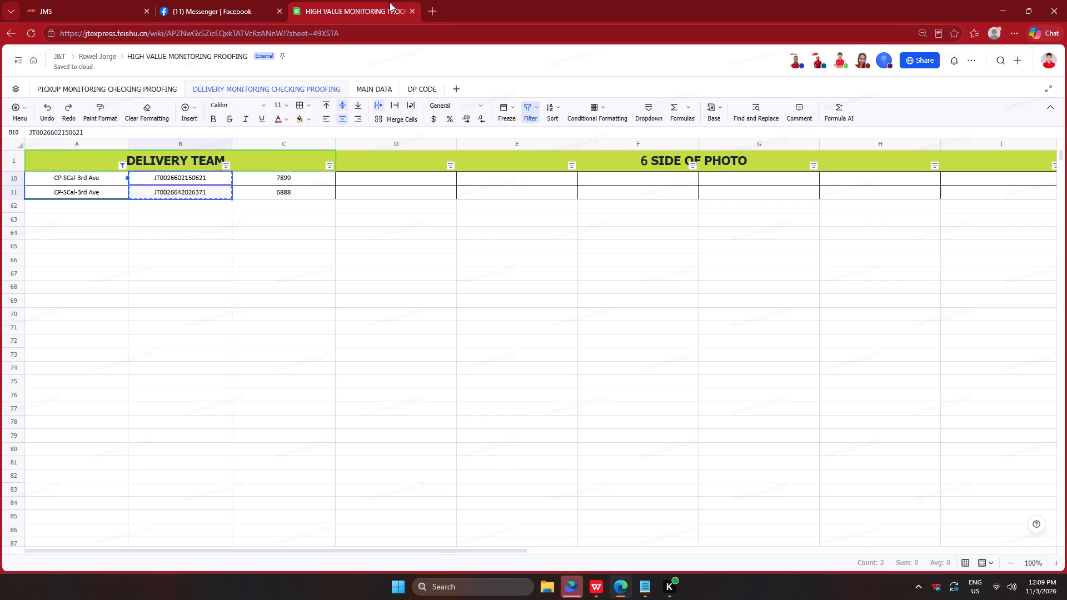
left_click_drag(325, 552, 539, 553)
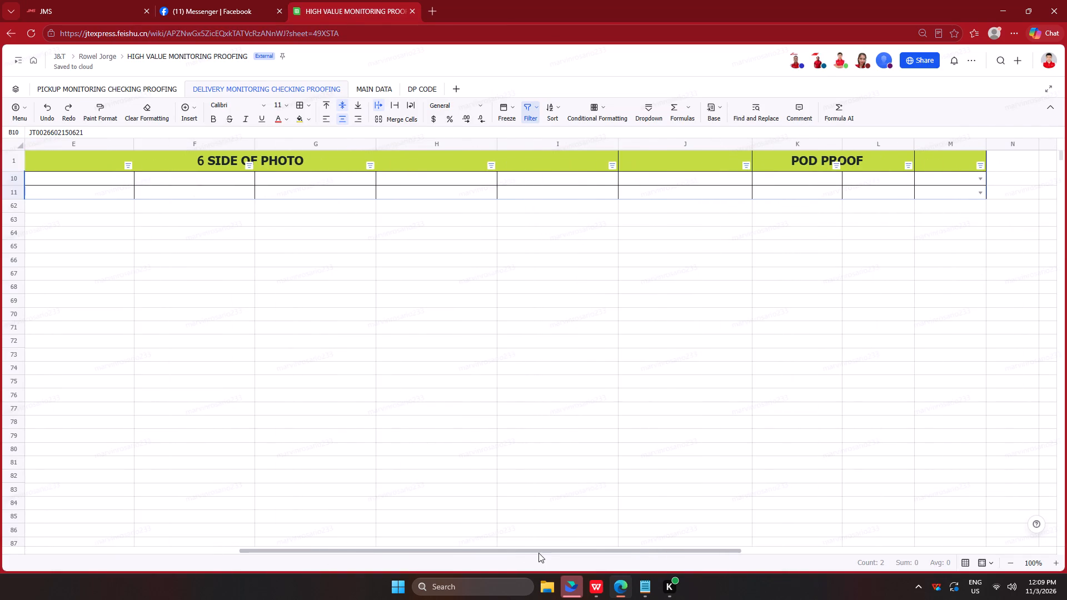
left_click_drag(539, 553, 479, 551)
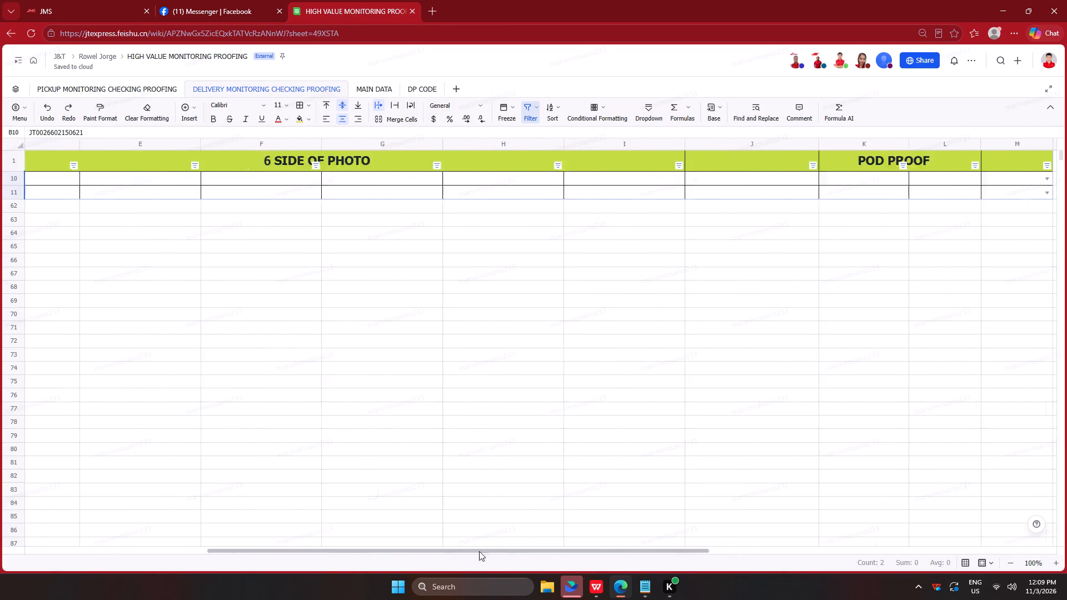
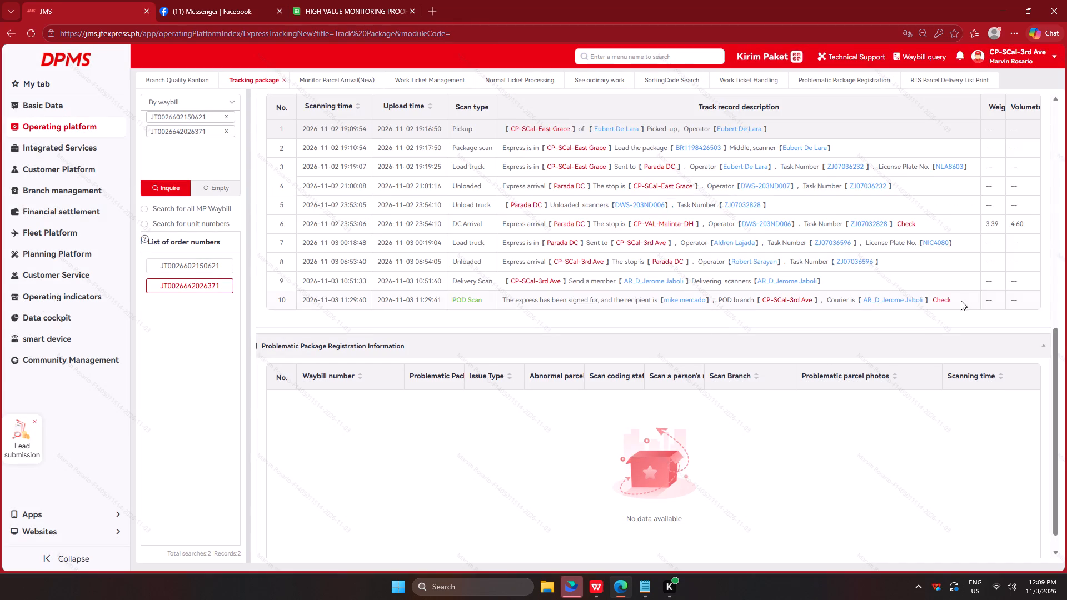
left_click(940, 299)
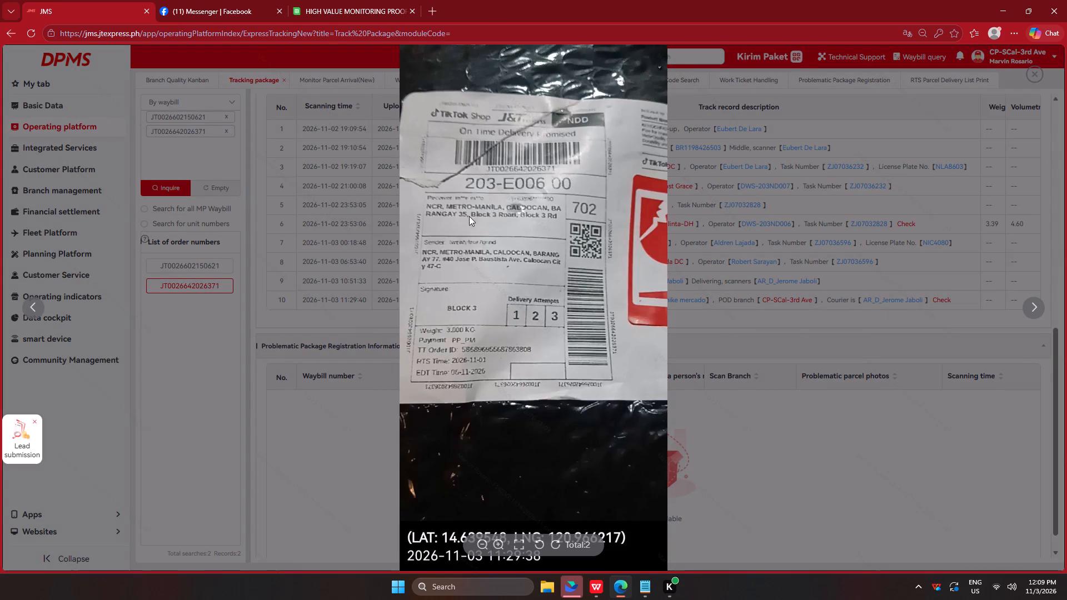
key("Right")
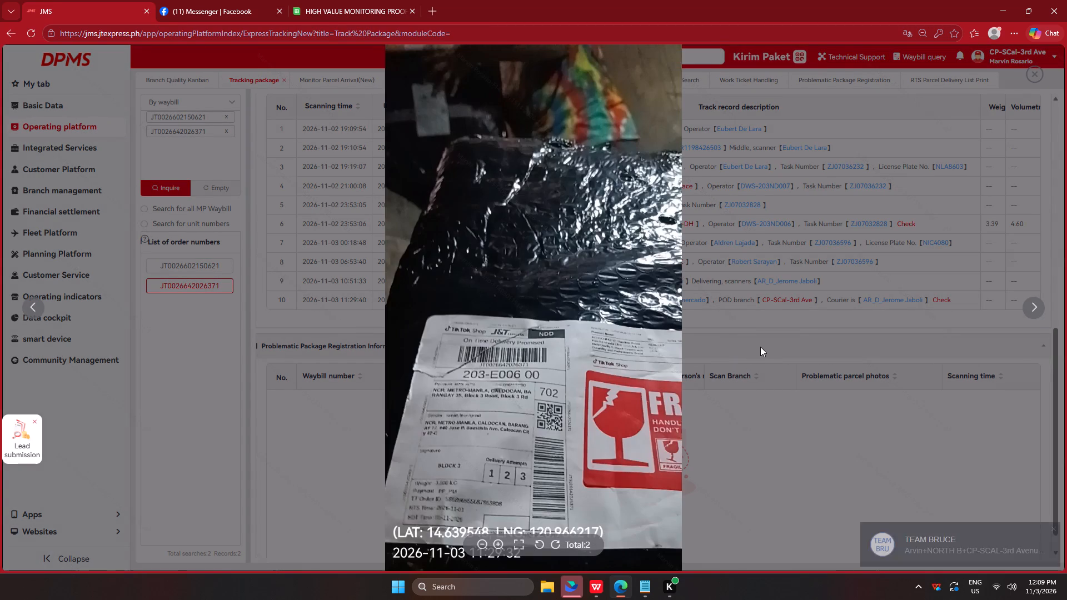
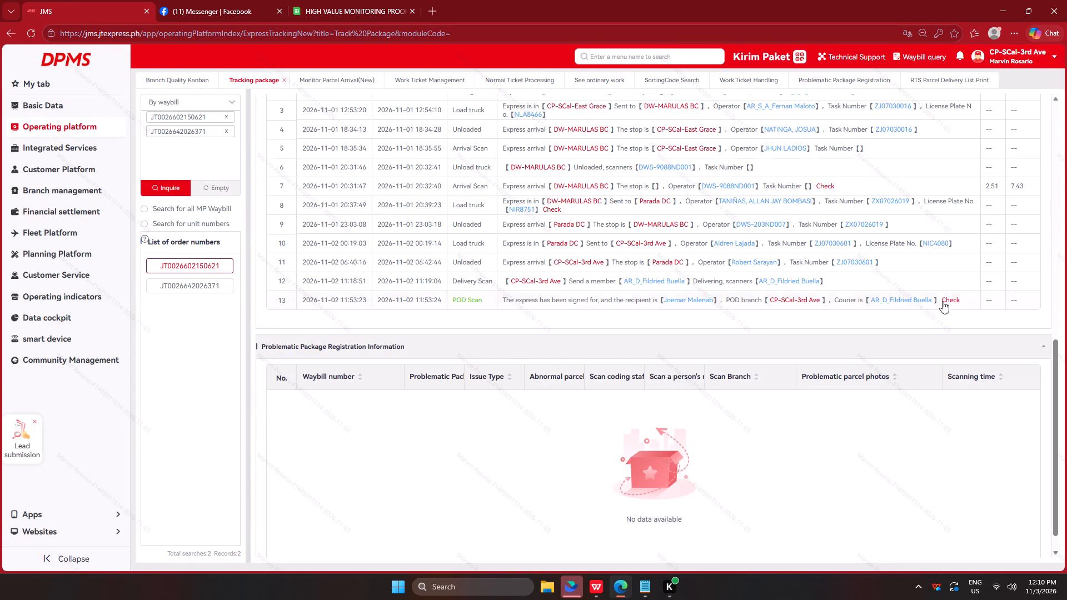
left_click(953, 301)
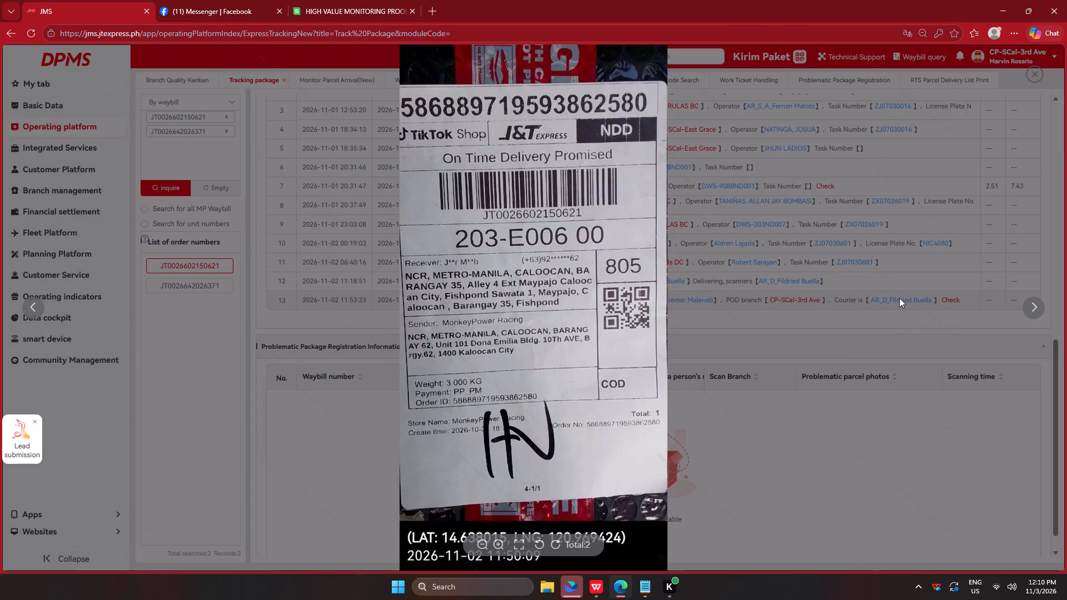
right_click(518, 187)
left_click(550, 234)
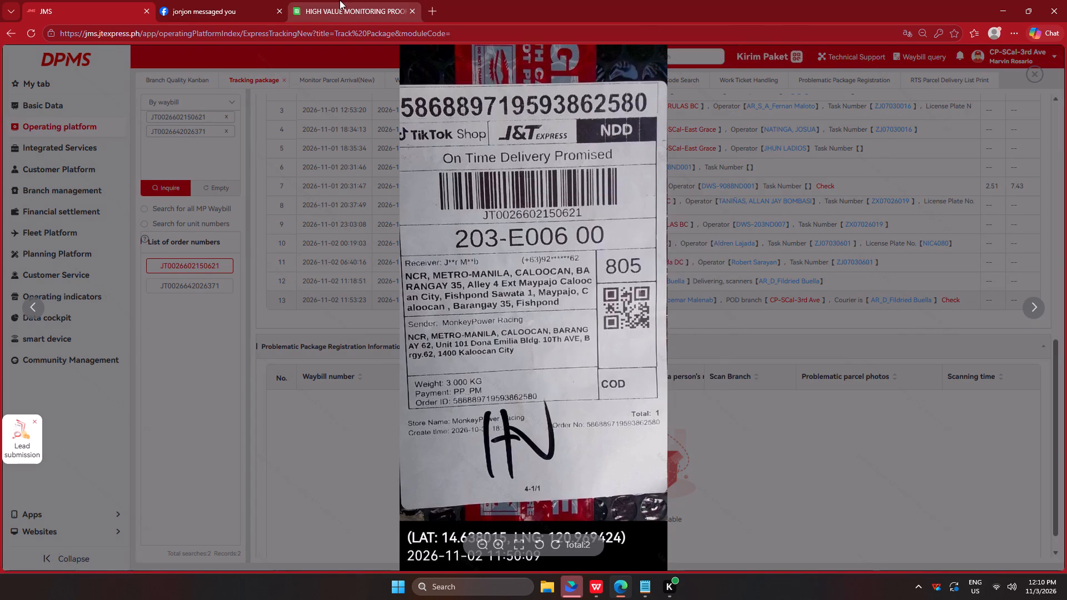
left_click(340, 0)
left_click_drag(412, 551, 581, 542)
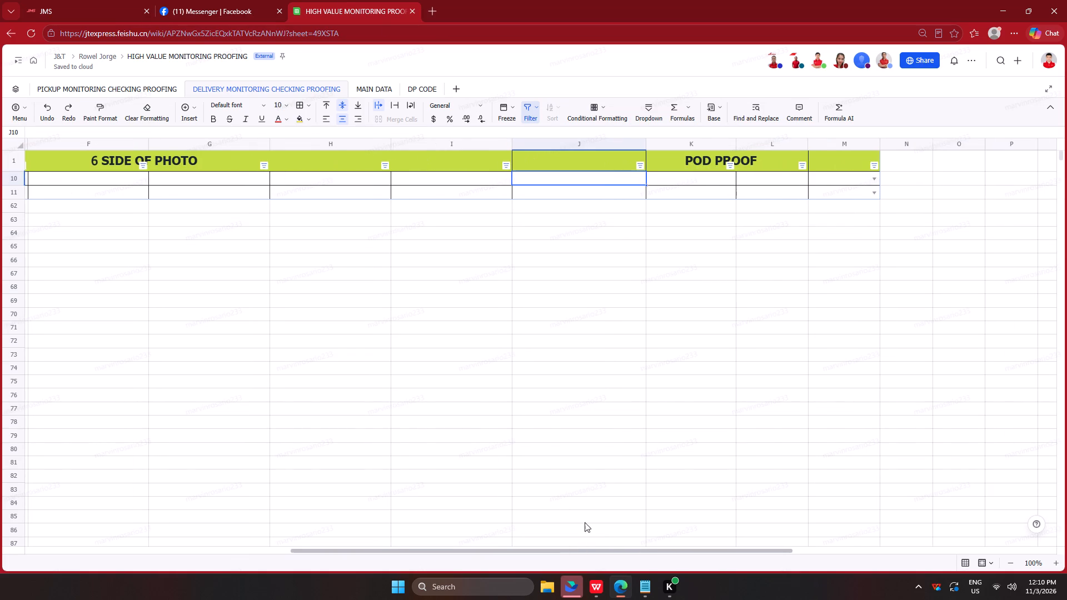
left_click(695, 175)
key("ctrl+v")
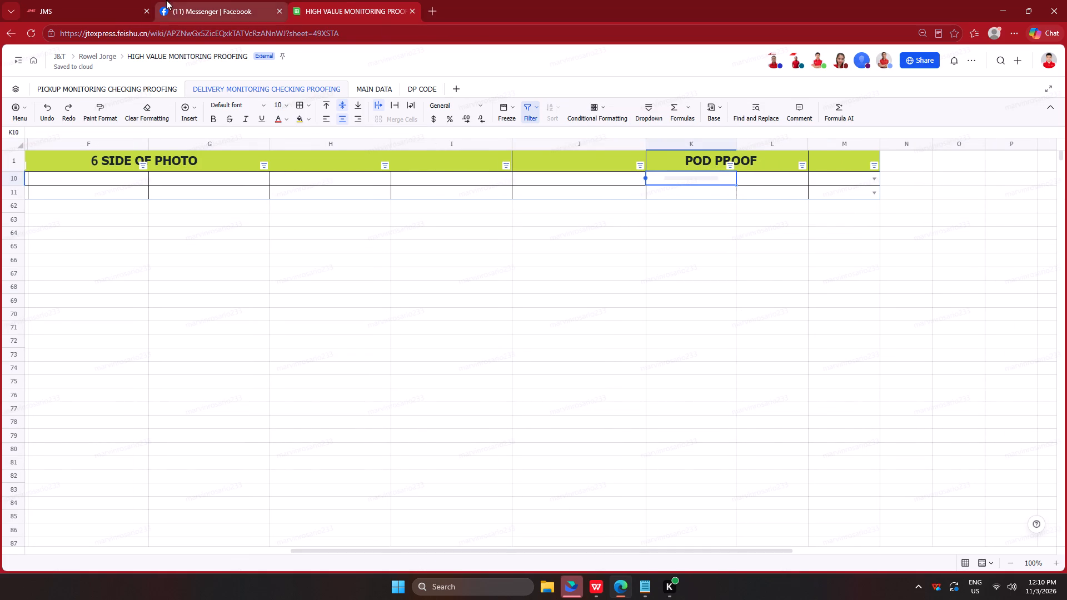
left_click(82, 0)
key("Right")
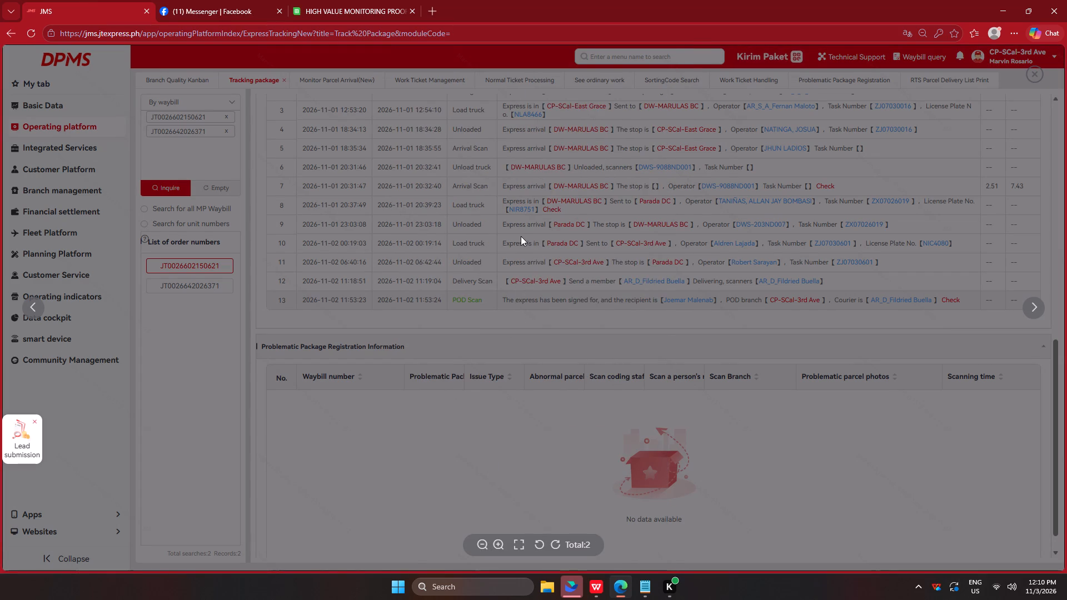
right_click(526, 216)
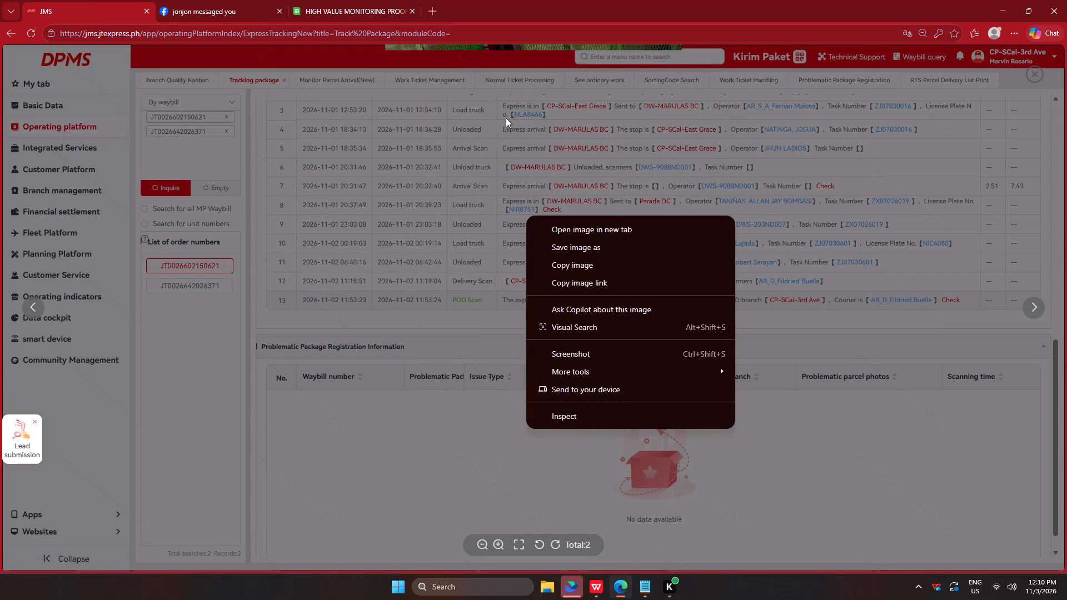
right_click(503, 117)
left_click(539, 166)
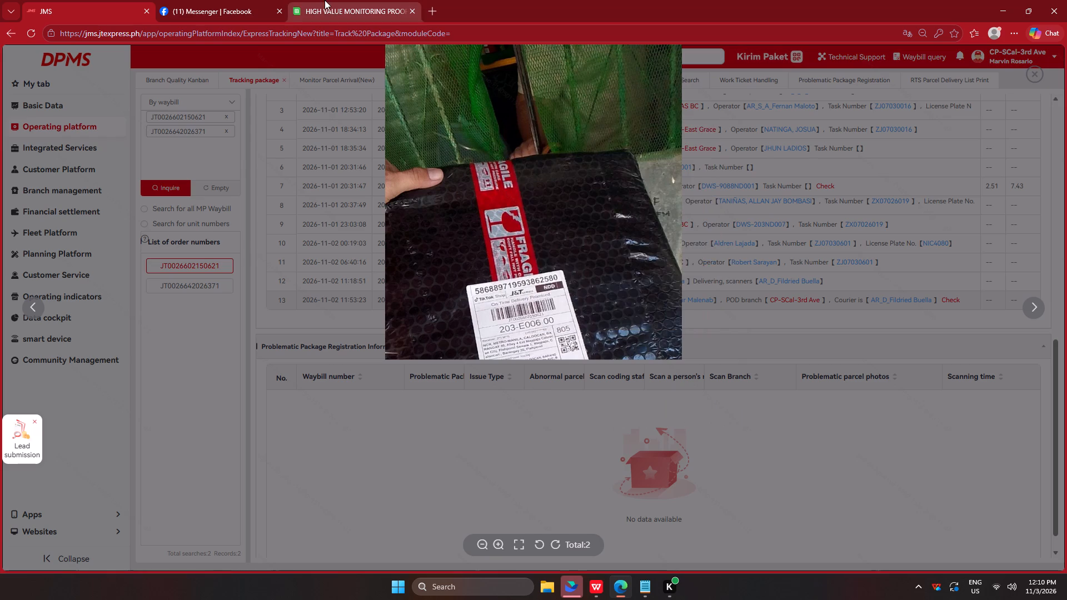
left_click(332, 0)
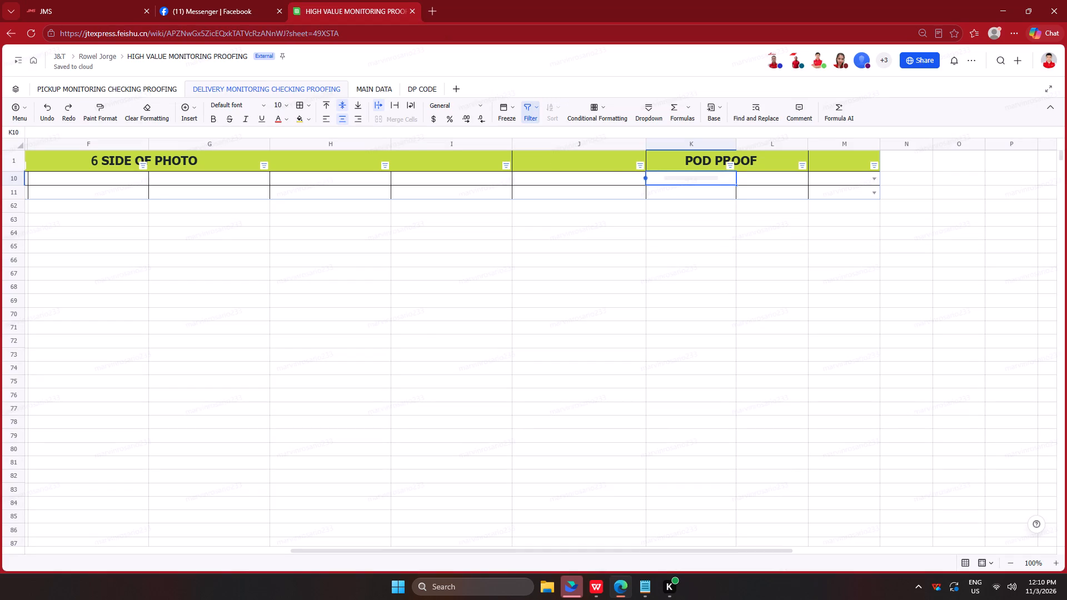
left_click(771, 178)
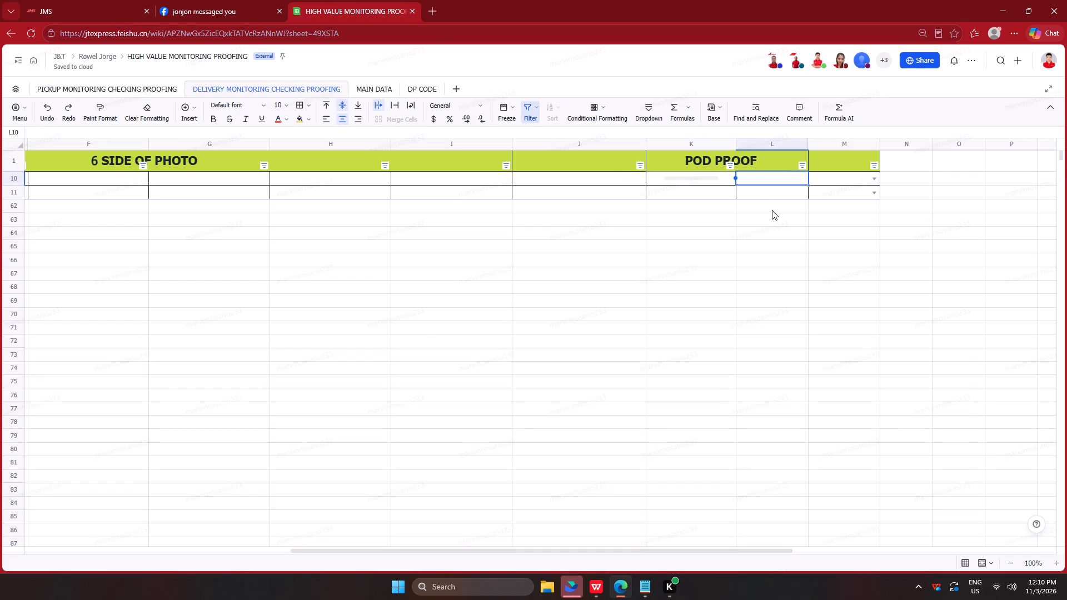
key("ctrl+v")
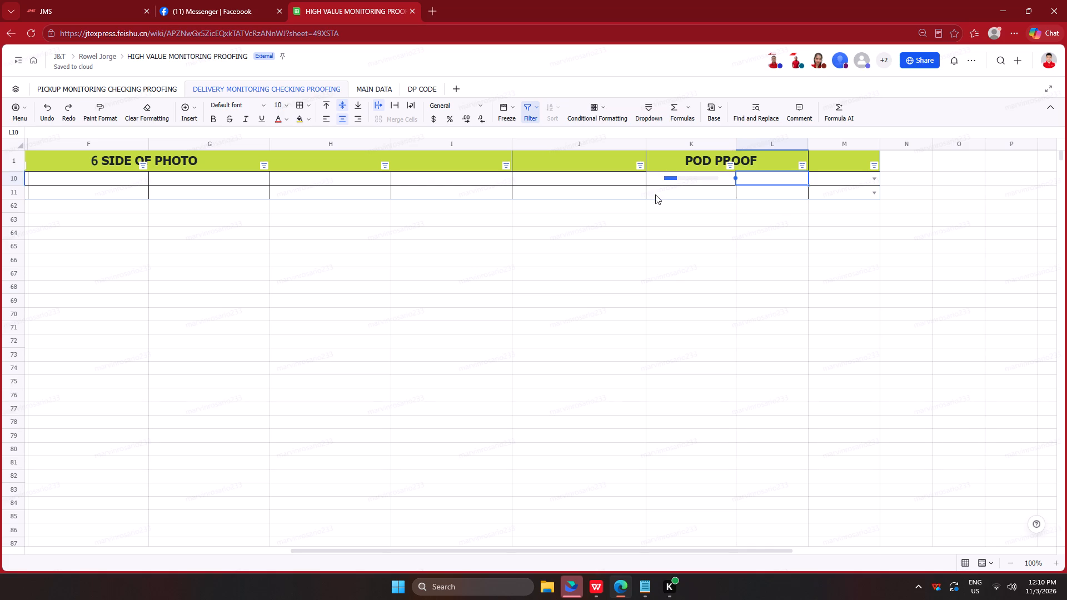
left_click(106, 0)
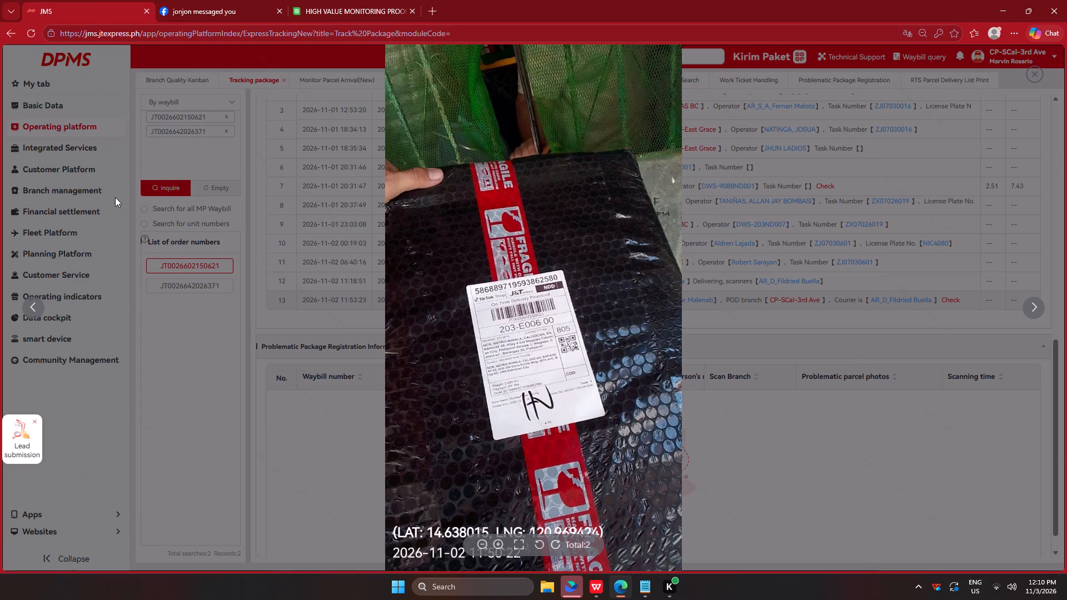
key("Escape")
Open the RTS Parcel Delivery List Print, try a Courier filter search for "car" and clear the entry.
left_click(56, 118)
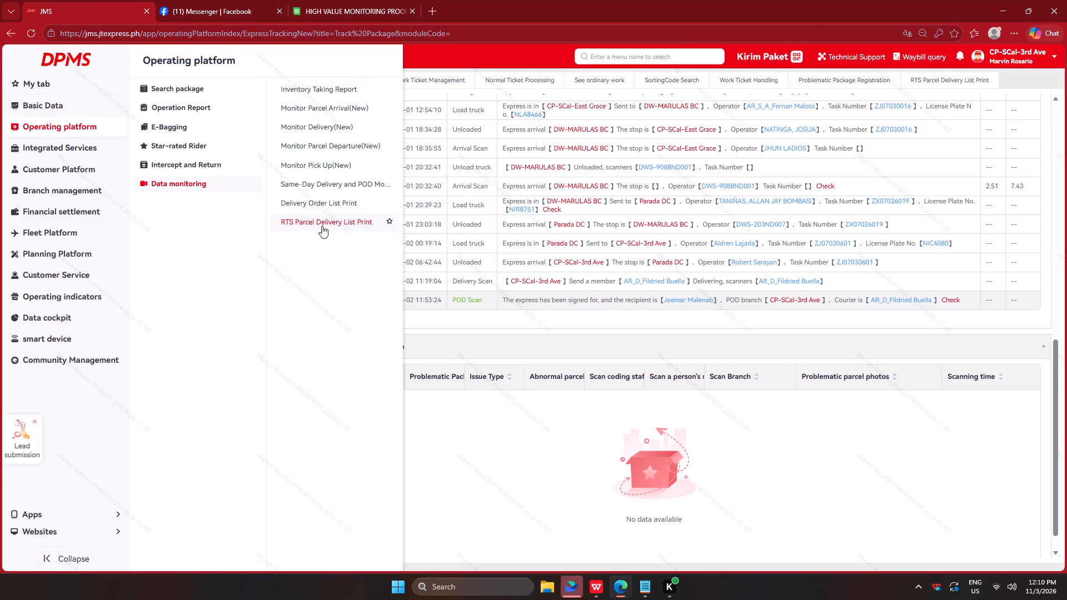
left_click(327, 224)
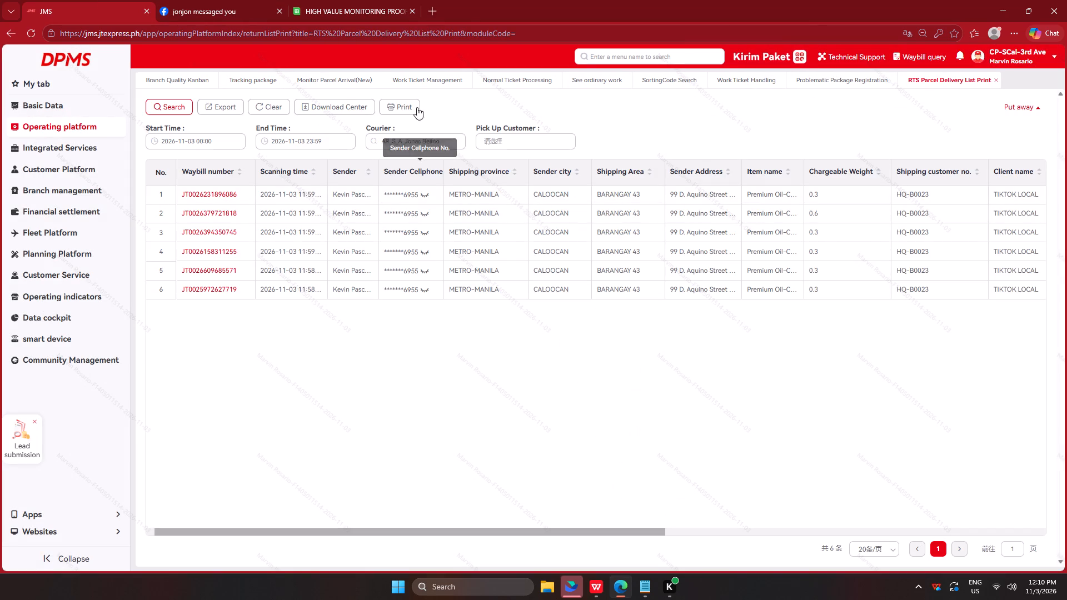
left_click(458, 142)
left_click(438, 142)
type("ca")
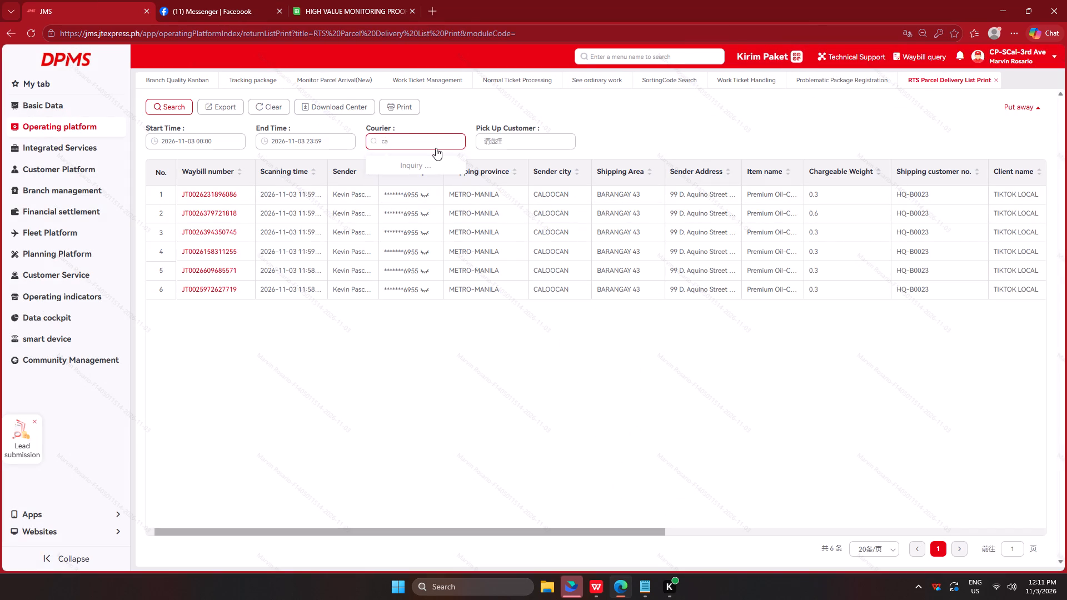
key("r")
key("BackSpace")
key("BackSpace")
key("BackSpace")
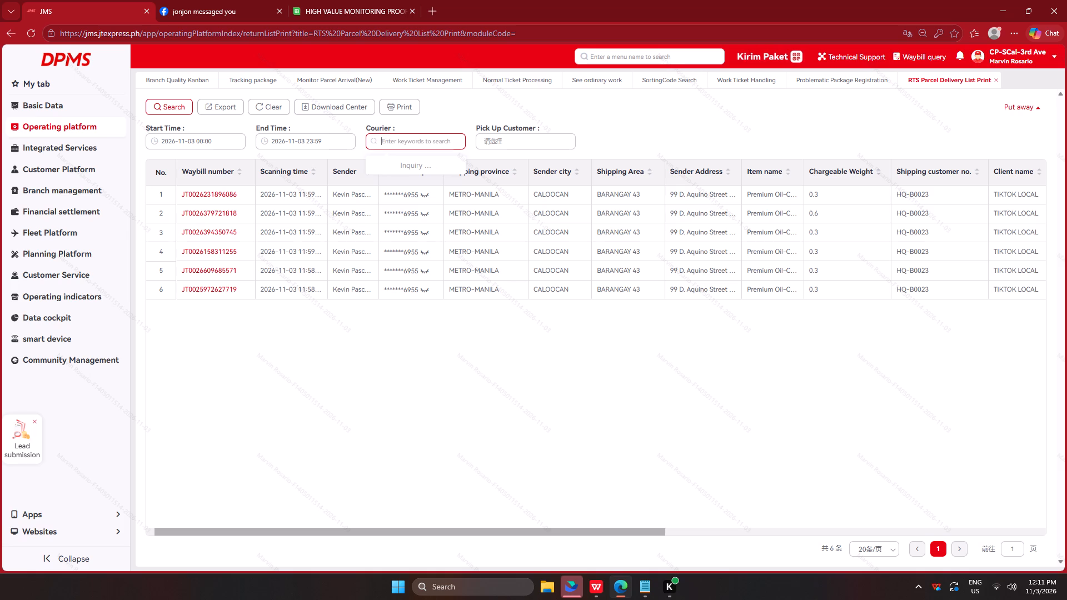
Search the Courier filter of the RTS Parcel Delivery List Print for "gerald".
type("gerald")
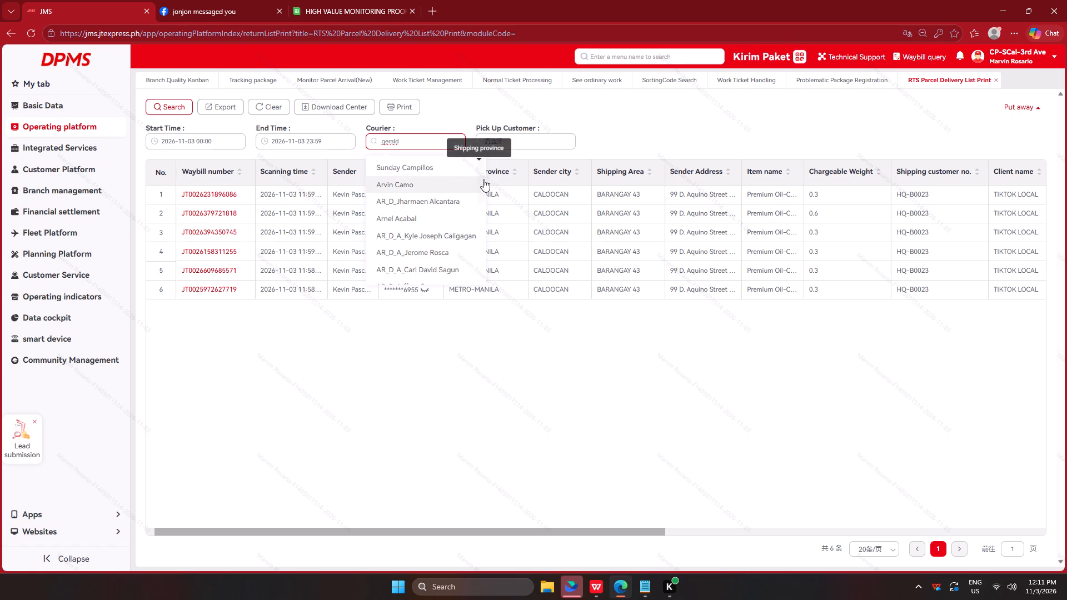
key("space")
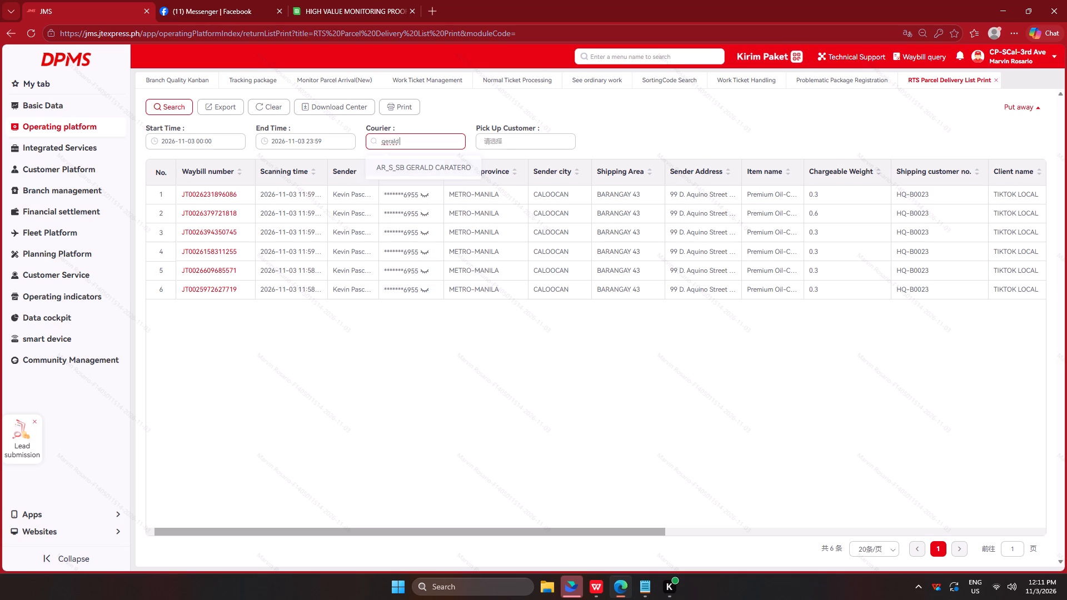
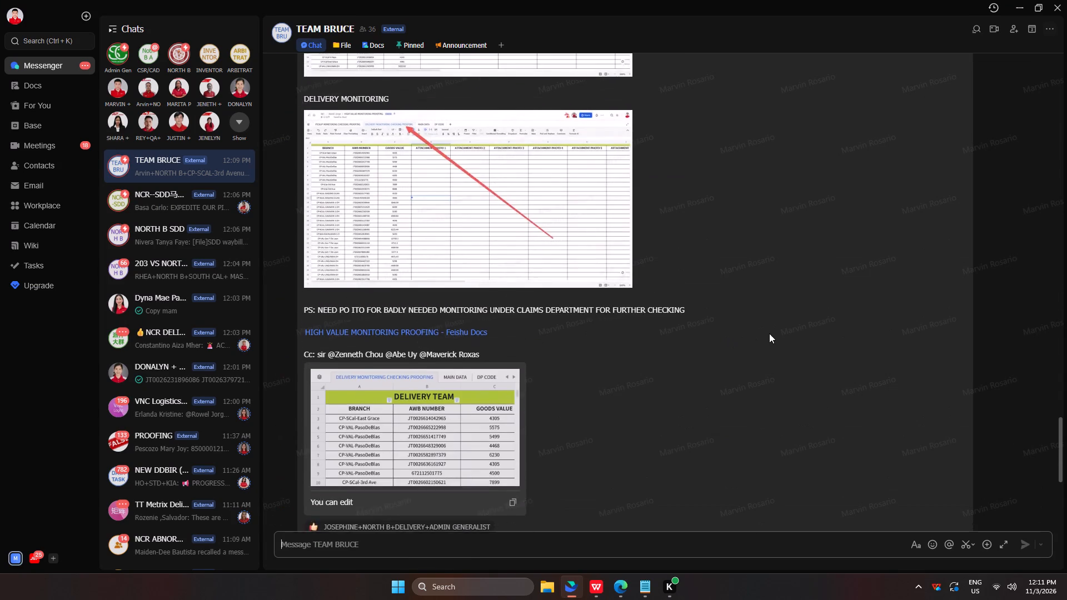
React with the GOT IT emoji to the HIGH VALUE parcel proofing request in the TEAM BRUCE chat.
scroll(769, 333, "up", 7)
scroll(775, 334, "down", 3)
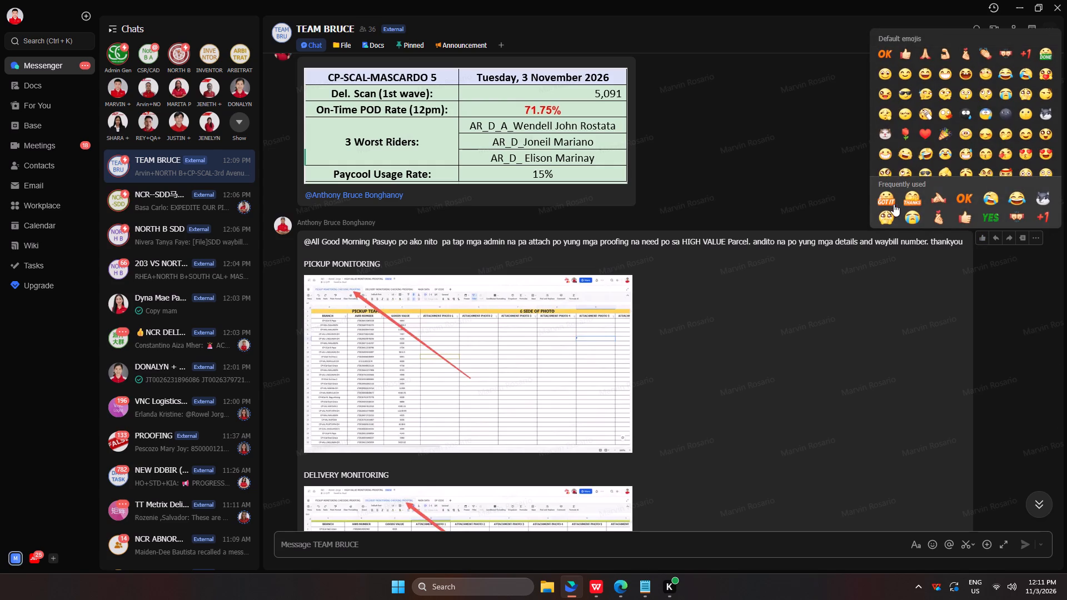
left_click(889, 199)
scroll(662, 343, "down", 10)
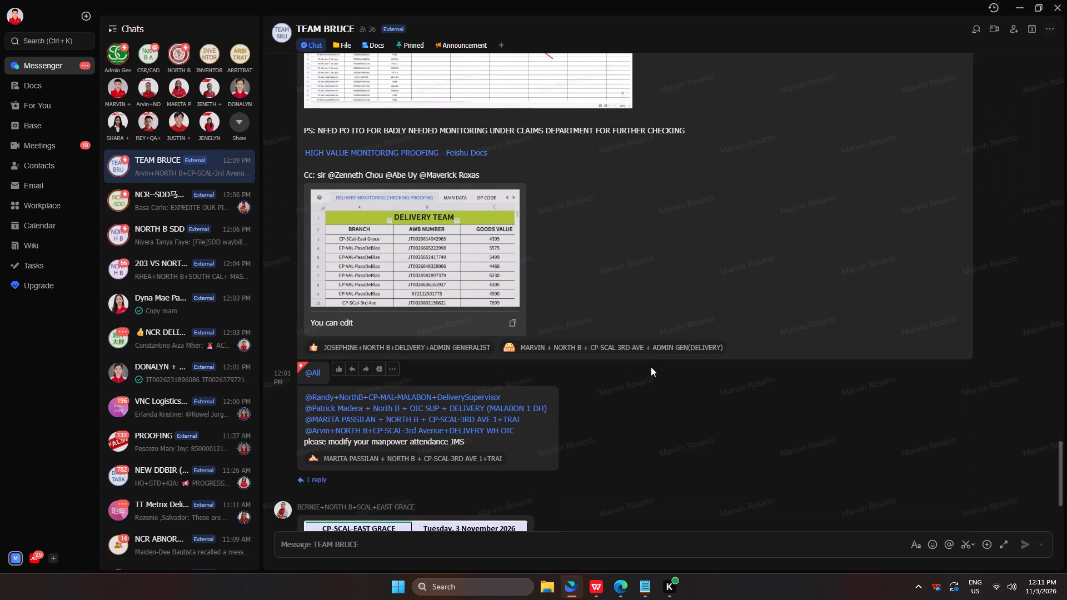
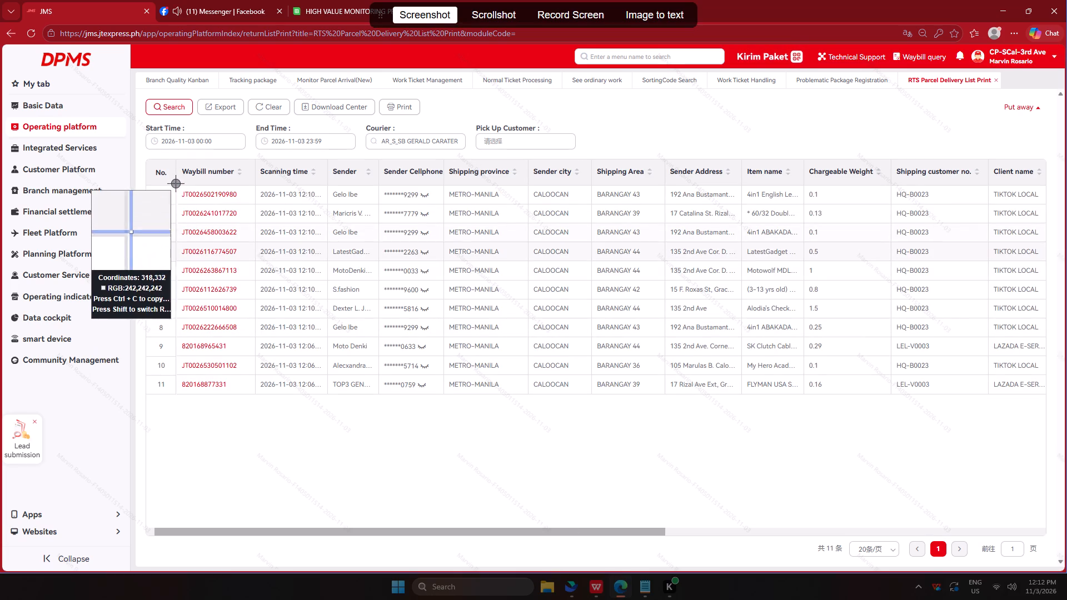
Capture the Waybill number column of all 11 rows in the RTS list, convert the image to text and copy the extracted numbers.
left_click_drag(173, 183, 261, 398)
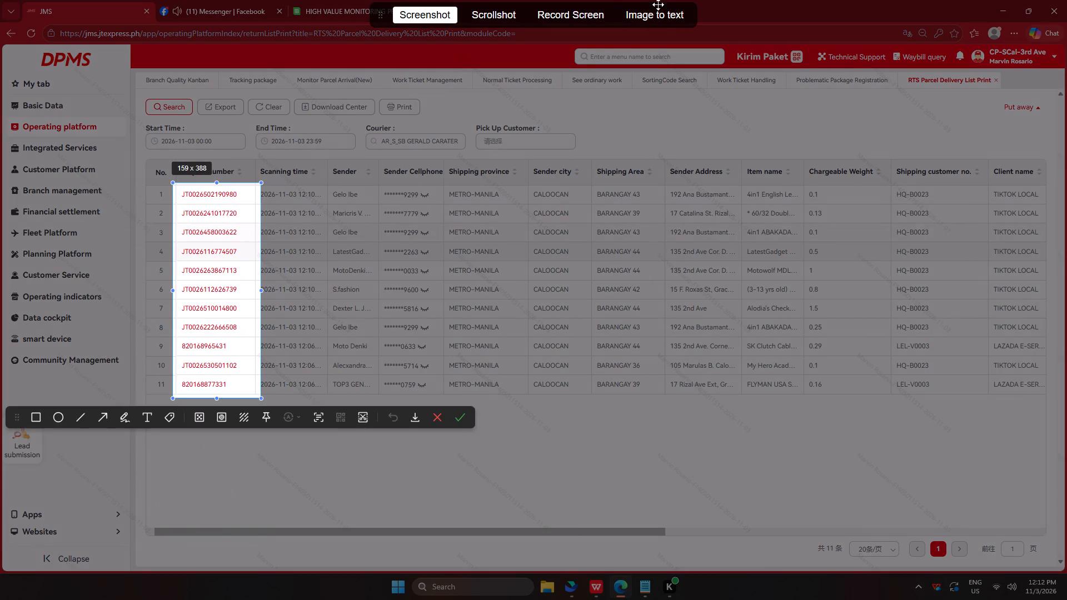
left_click(656, 11)
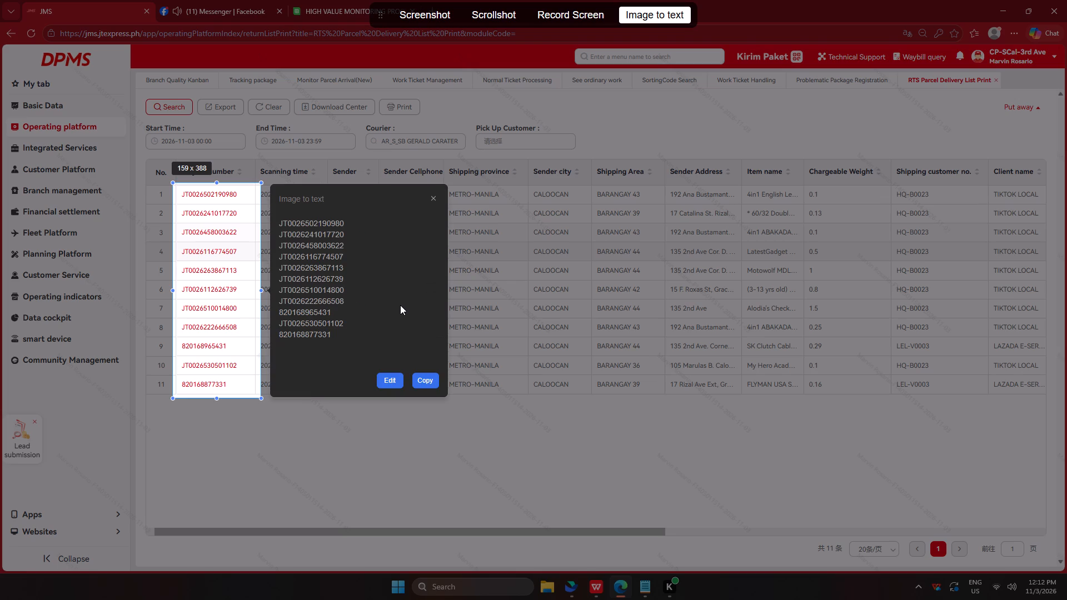
left_click(430, 376)
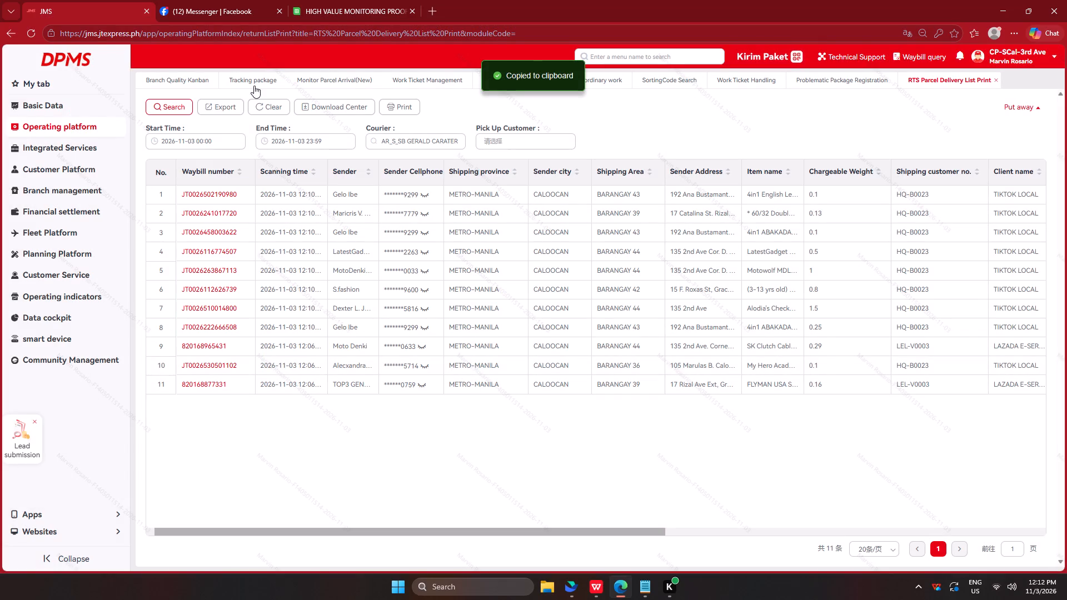
Empty the waybill box in Tracking package, paste the copied waybill numbers and inquire about them.
left_click(254, 81)
left_click(220, 183)
left_click(218, 143)
key("ctrl+v")
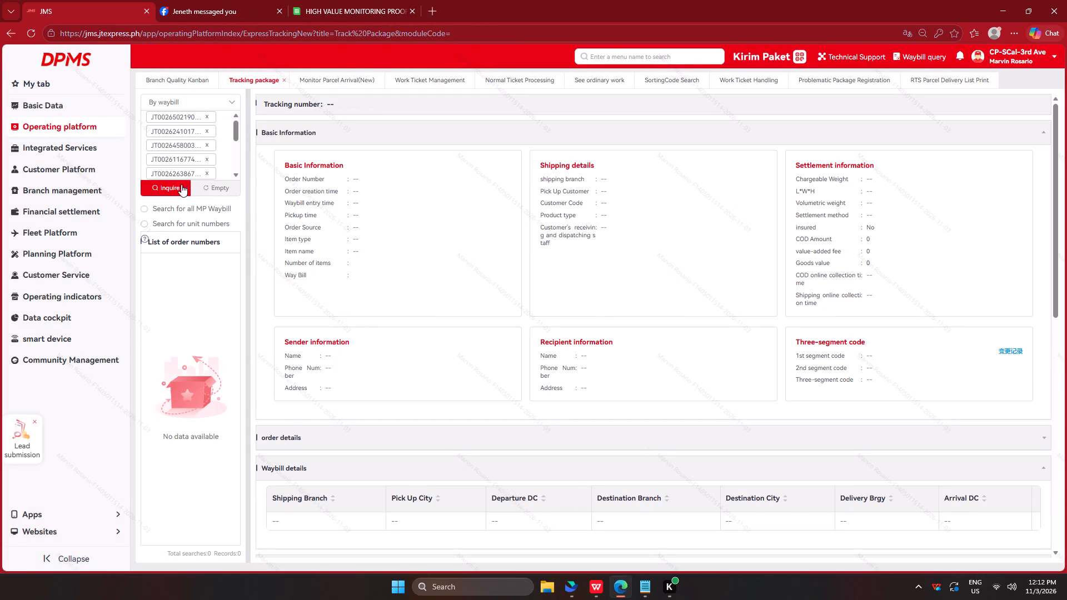
left_click(177, 188)
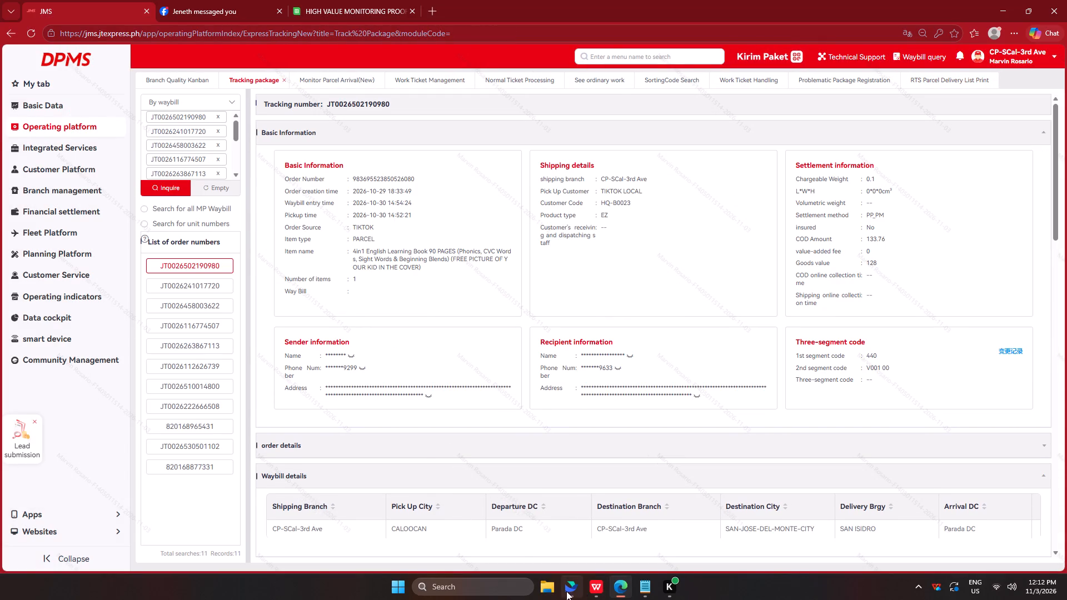
Switch to Lark and send the copied waybill numbers to the direct chat of the CP-SCAL 3RD AVE ADMIN GEN (DELIVERY) contact.
left_click(579, 592)
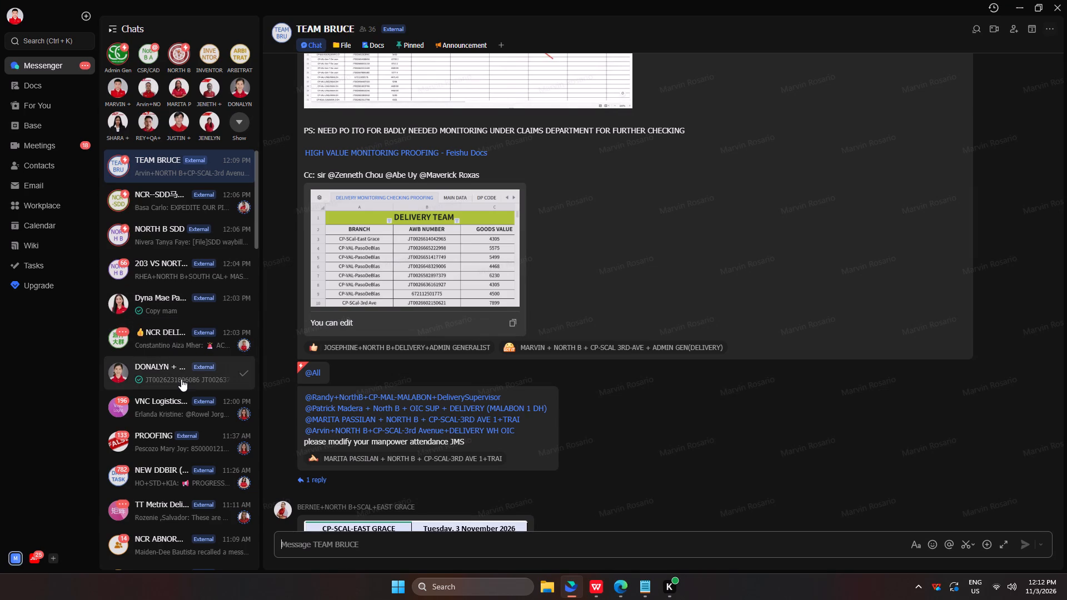
left_click(181, 380)
left_click(365, 547)
key("ctrl+v")
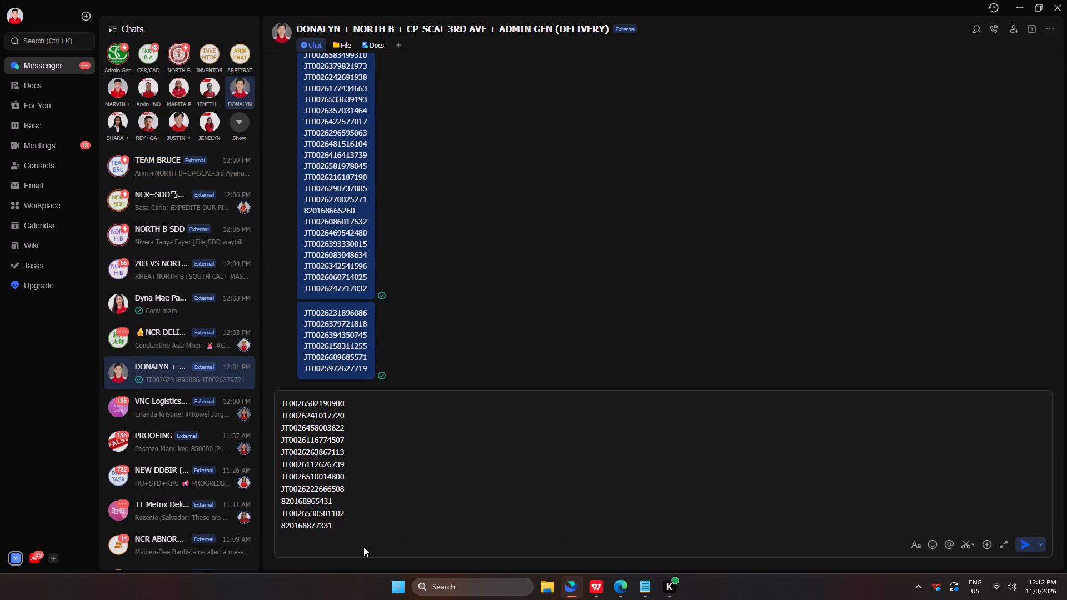
key("Return")
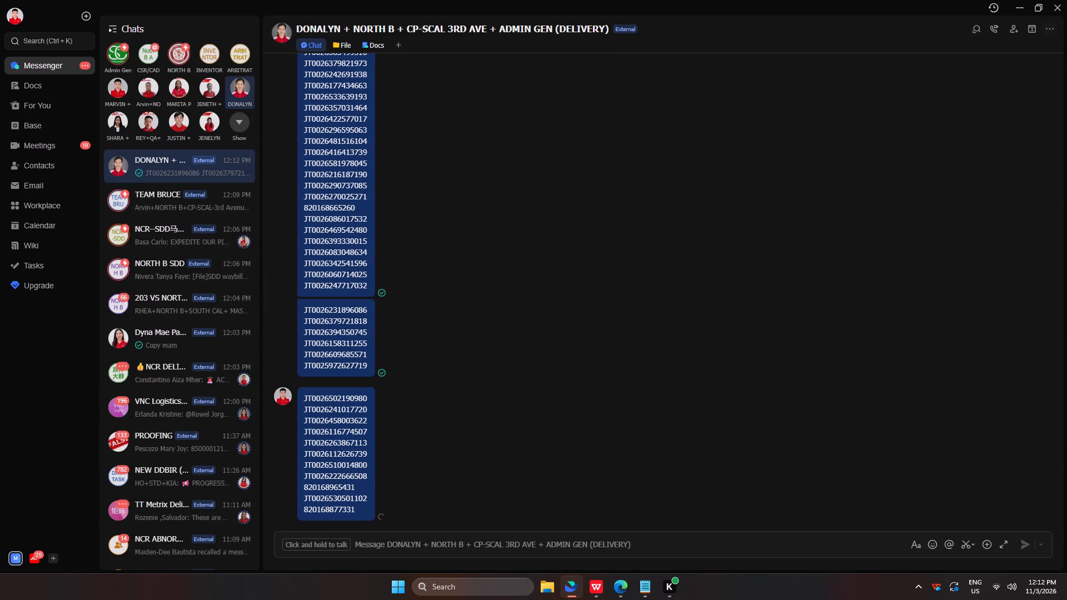
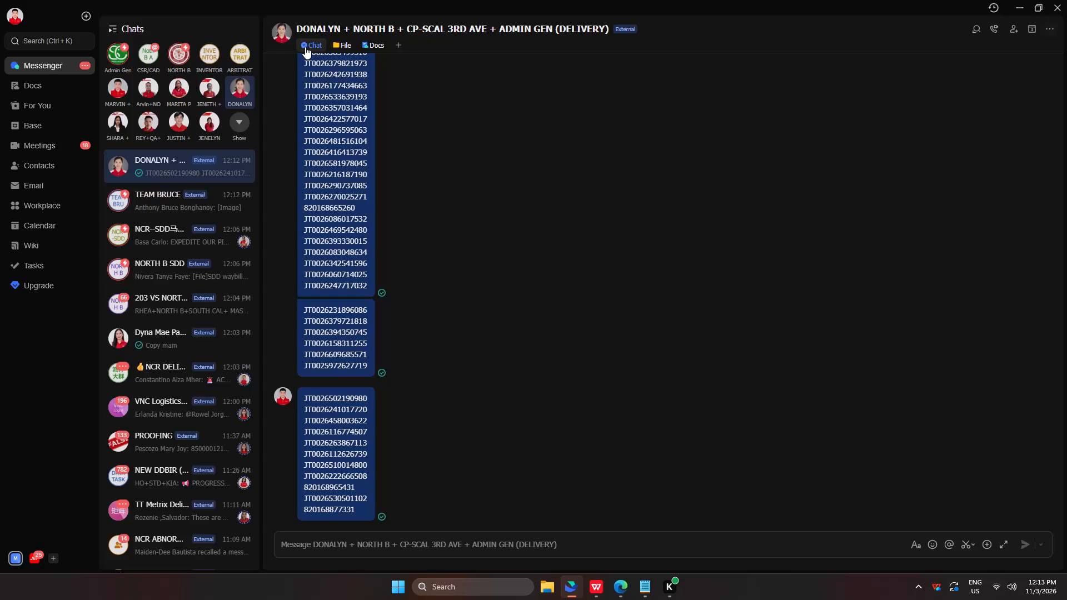
Switch to Microsoft Edge and bring up the delivery checking sheet of HIGH VALUE MONITORING PROOFING.
left_click(625, 593)
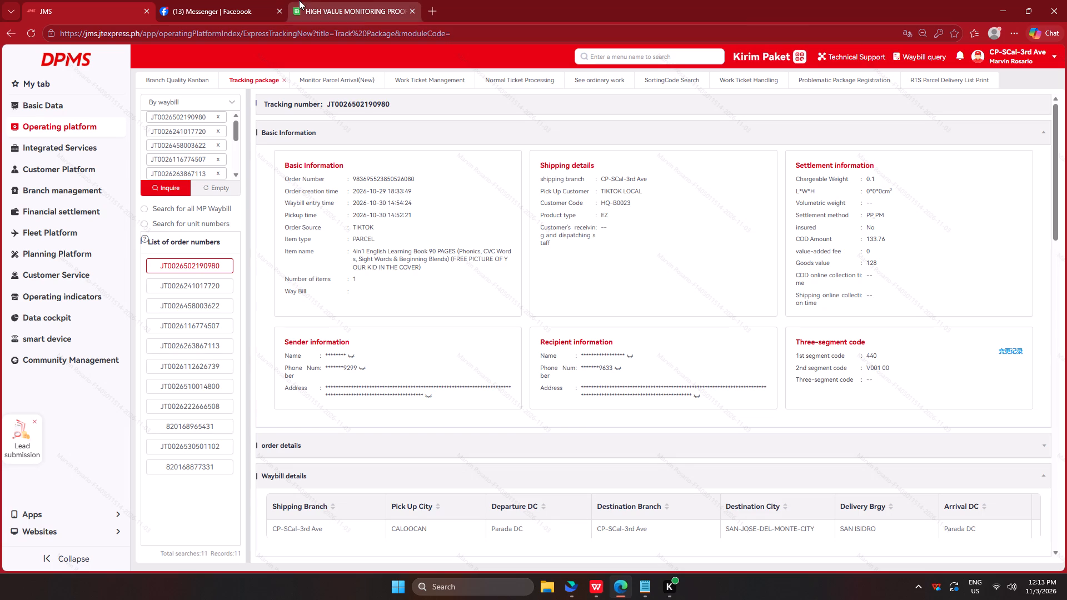
left_click(367, 0)
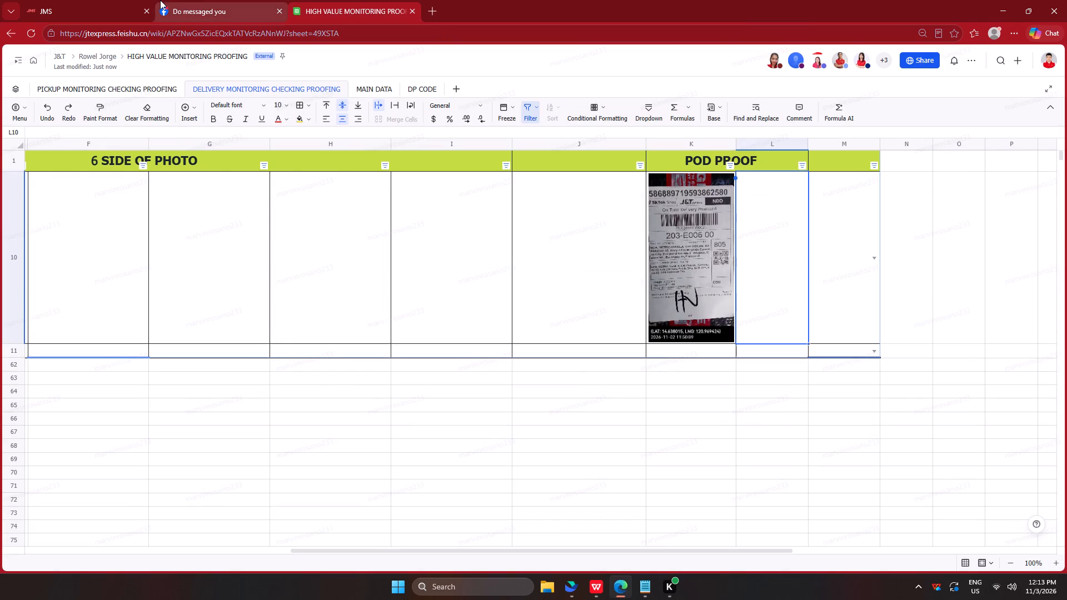
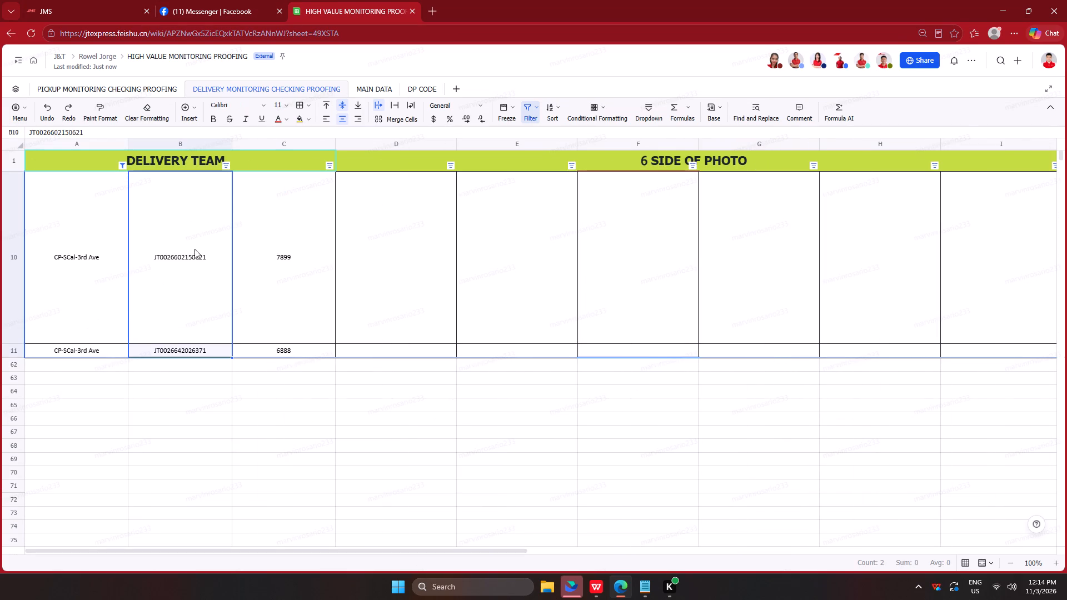
Copy the two CP-SCal-3rd Ave AWB numbers from the sheet and replace the old waybills in Tracking package with them, then inquire.
key("ctrl+c")
key("ctrl+c")
key("ctrl+c")
key("ctrl+c")
key("ctrl+c")
left_click(116, 0)
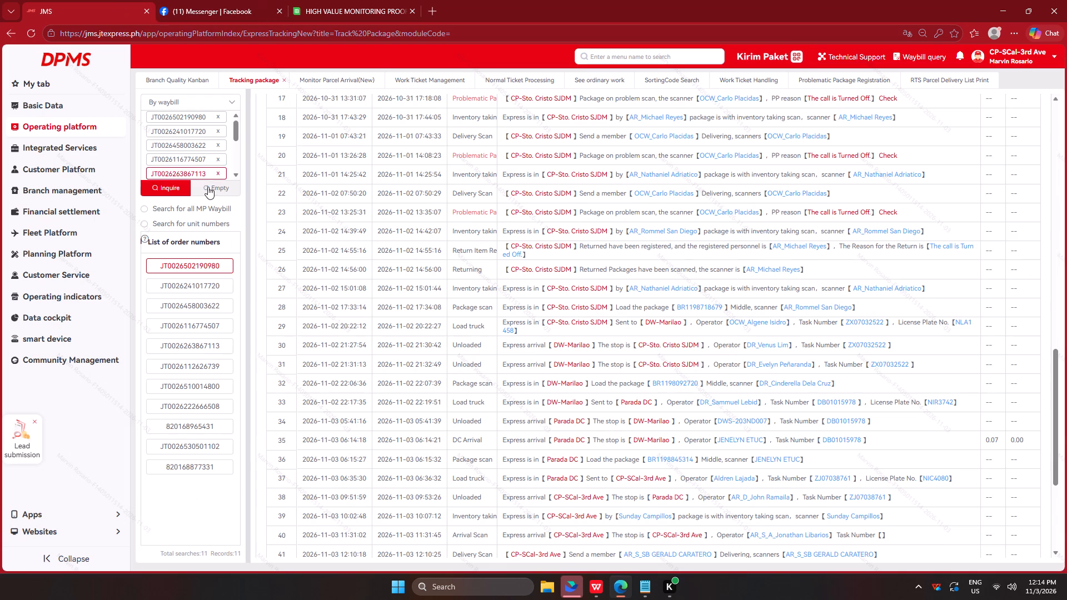
left_click(208, 187)
left_click(210, 169)
key("ctrl+v")
left_click(180, 185)
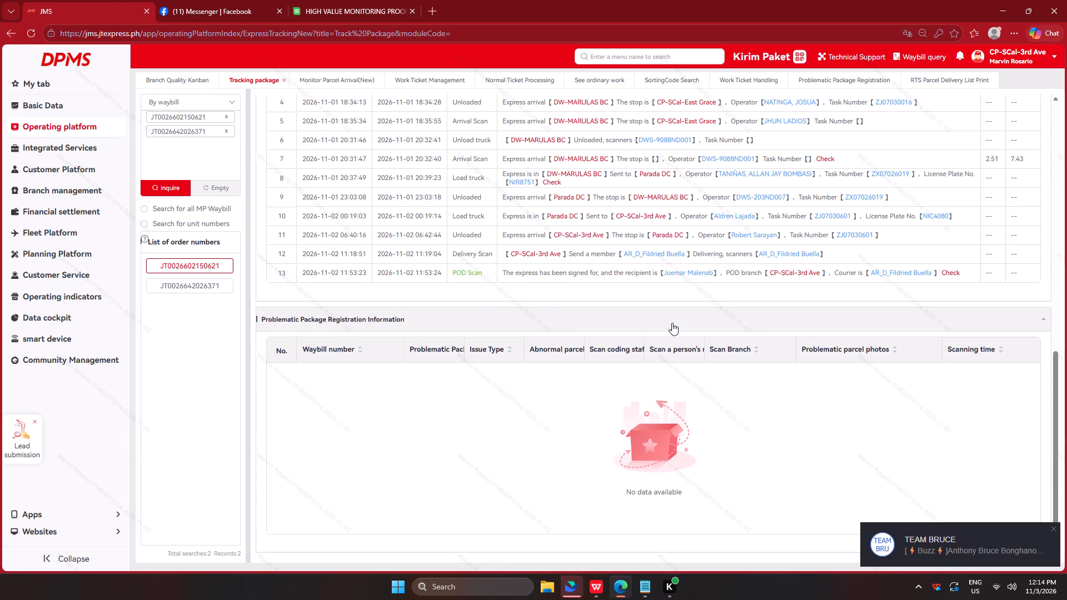
Copy the second POD Scan photo of the first waybill from JMS and paste it into row 10's second POD PROOF cell.
left_click(954, 273)
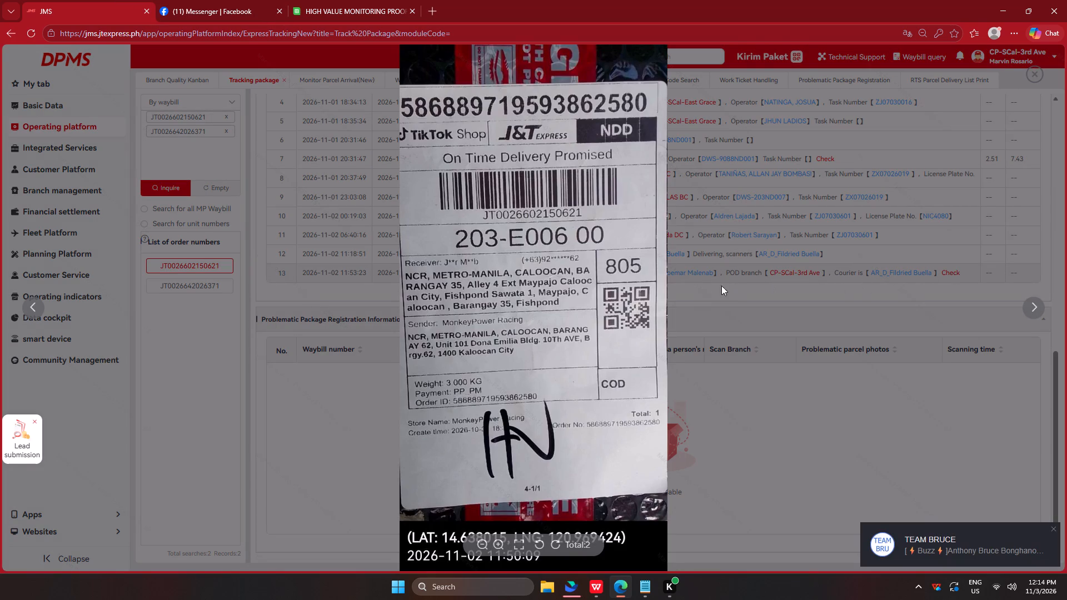
key("Down")
key("Right")
right_click(537, 237)
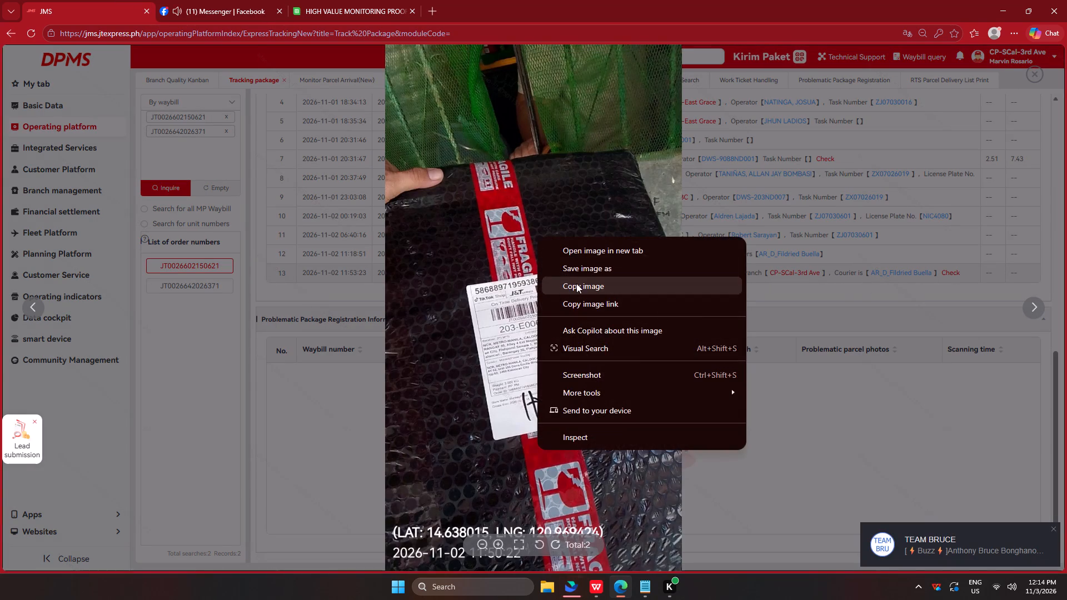
left_click(576, 283)
left_click(356, 0)
left_click_drag(494, 553, 622, 554)
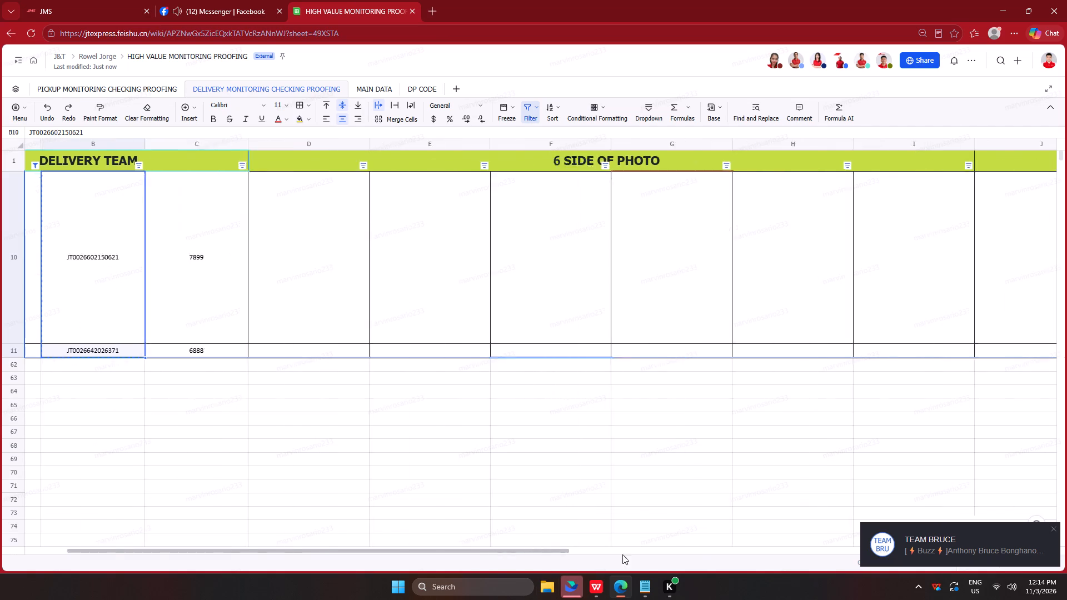
left_click_drag(622, 554, 770, 552)
left_click(824, 257)
left_click(746, 259)
key("ctrl+v")
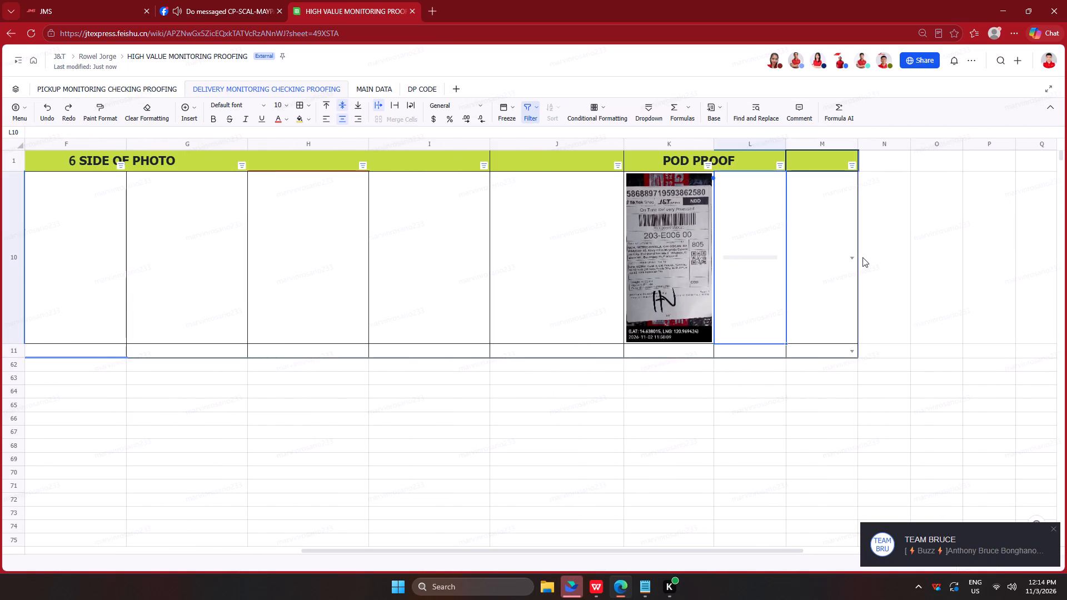
left_click(854, 257)
left_click(941, 291)
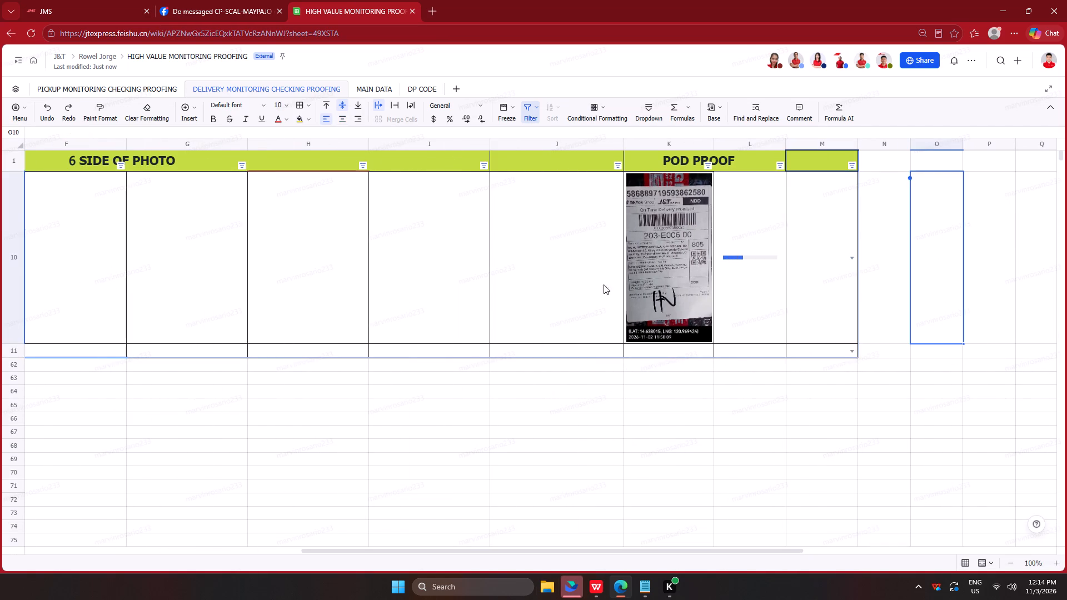
left_click(537, 242)
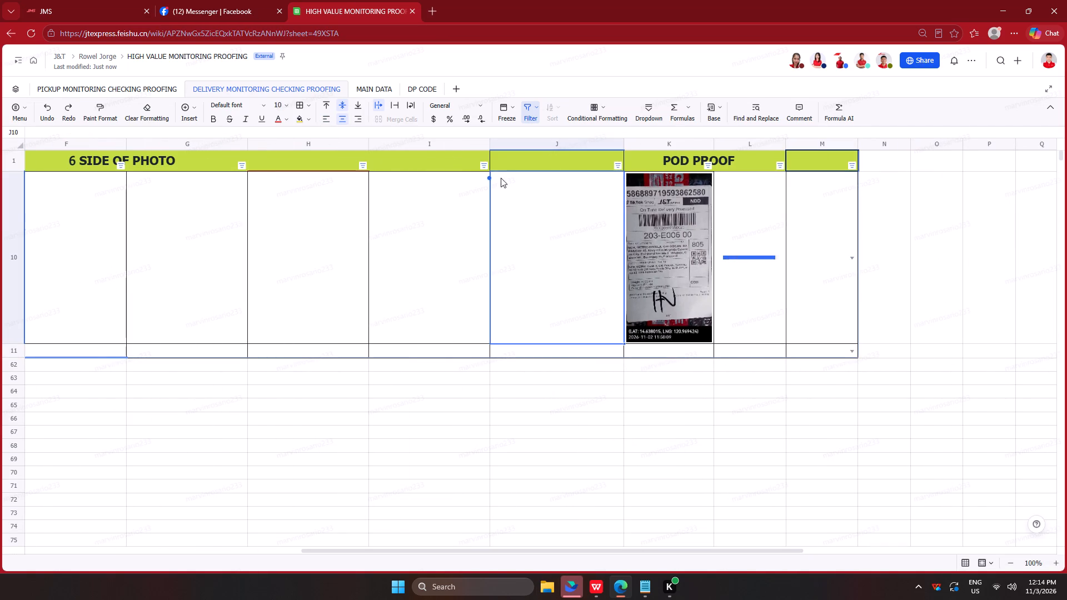
Select all values in the branch filter to show every row, and check the photo and POD proof column headings.
left_click_drag(441, 552, 49, 508)
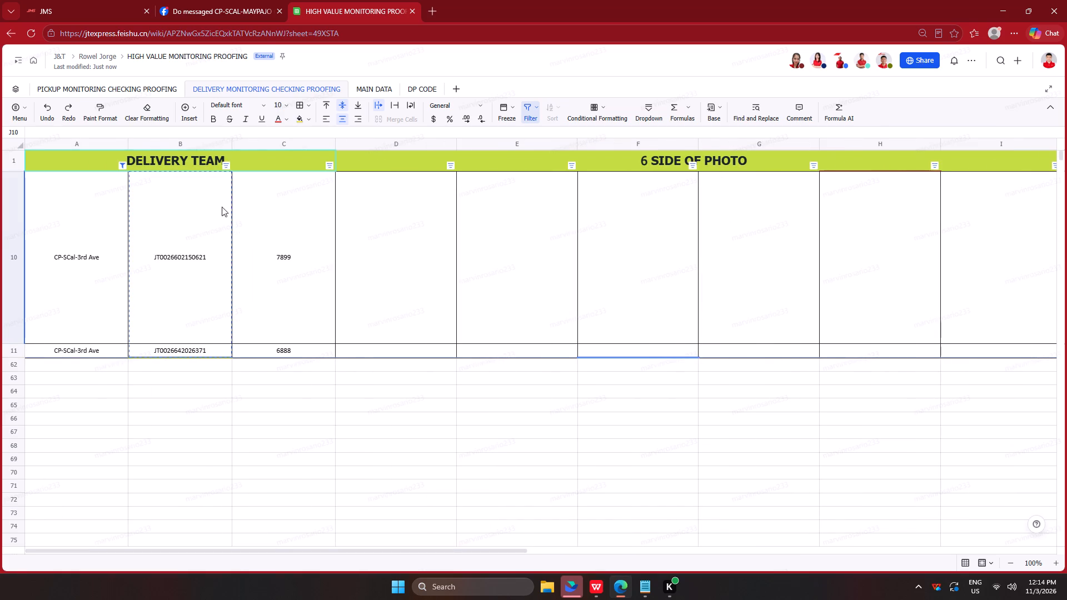
left_click(126, 168)
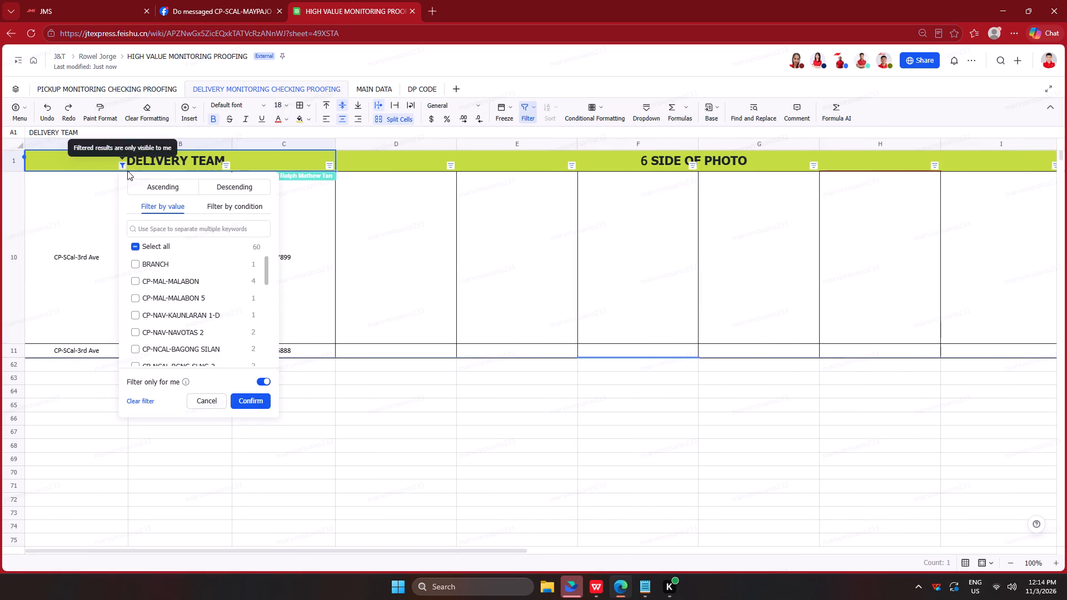
left_click(137, 246)
left_click(258, 402)
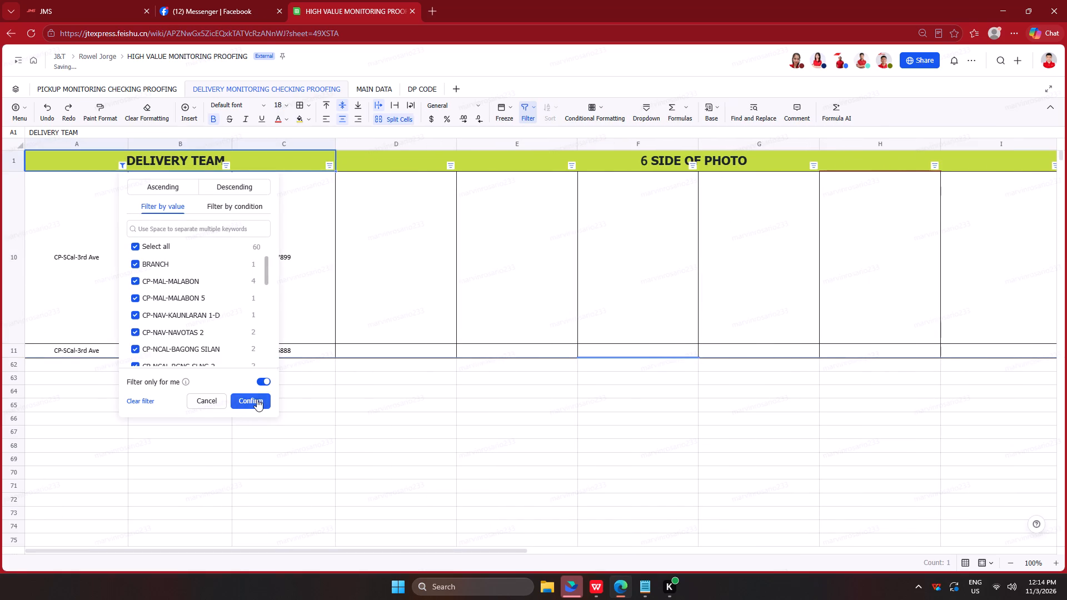
left_click_drag(284, 551, 489, 551)
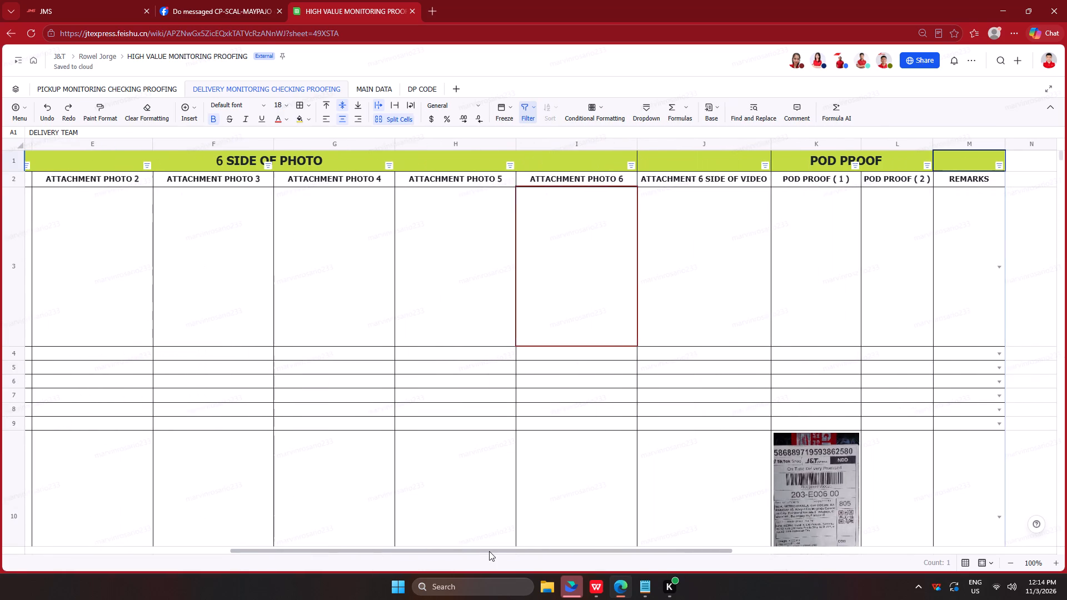
left_click_drag(489, 551, 518, 547)
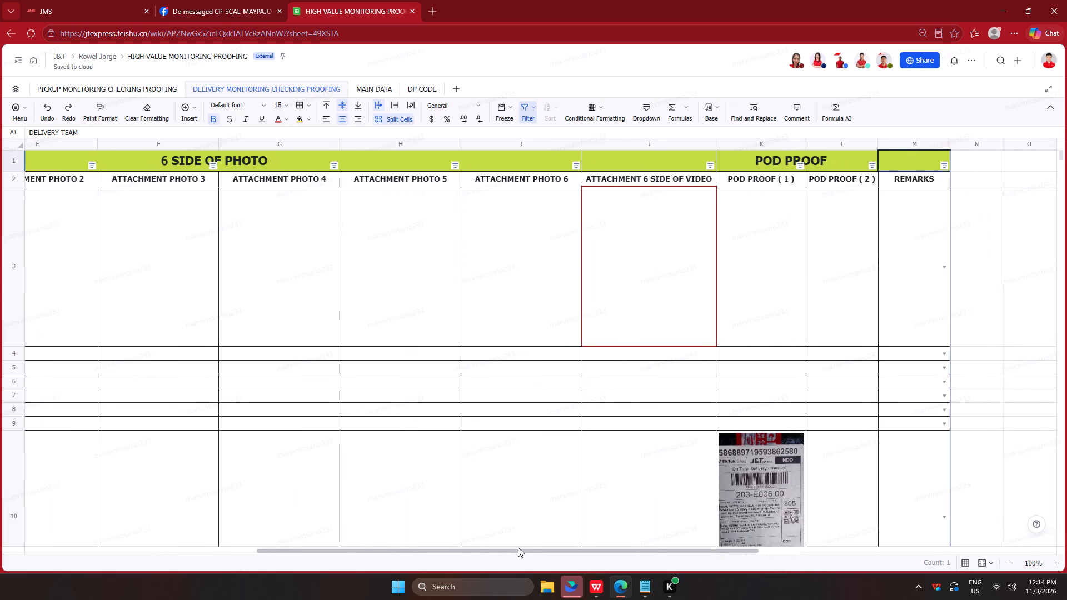
left_click_drag(518, 547, 519, 547)
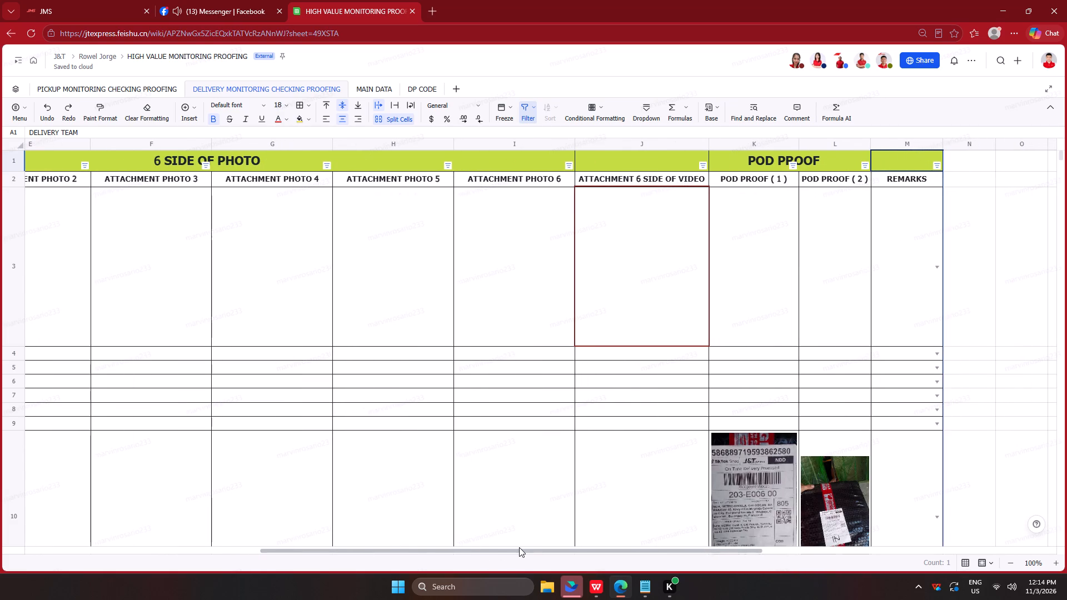
left_click_drag(519, 547, 436, 536)
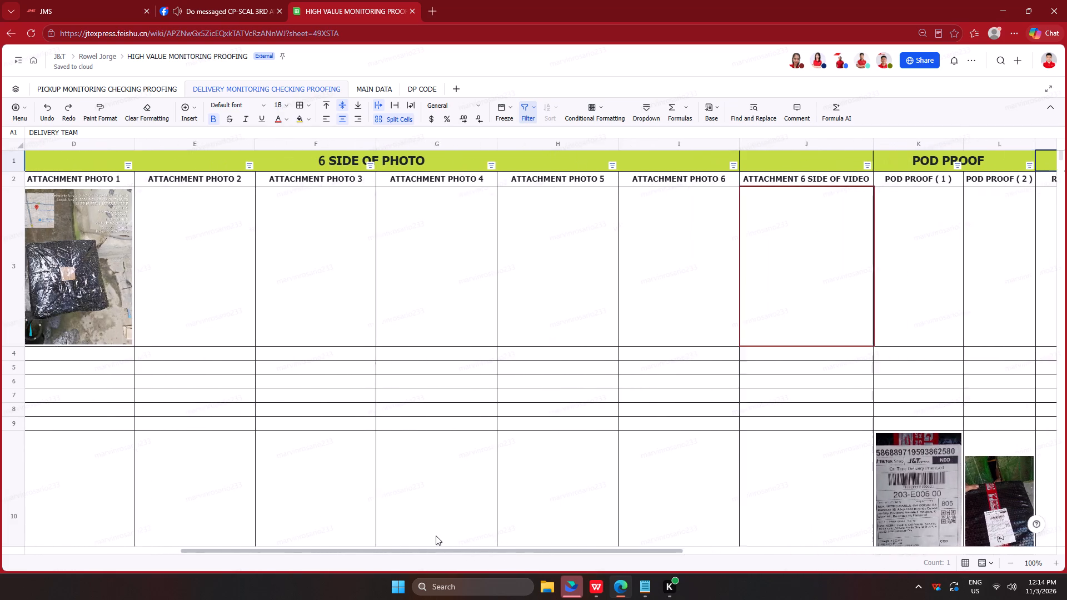
left_click_drag(436, 536, 221, 509)
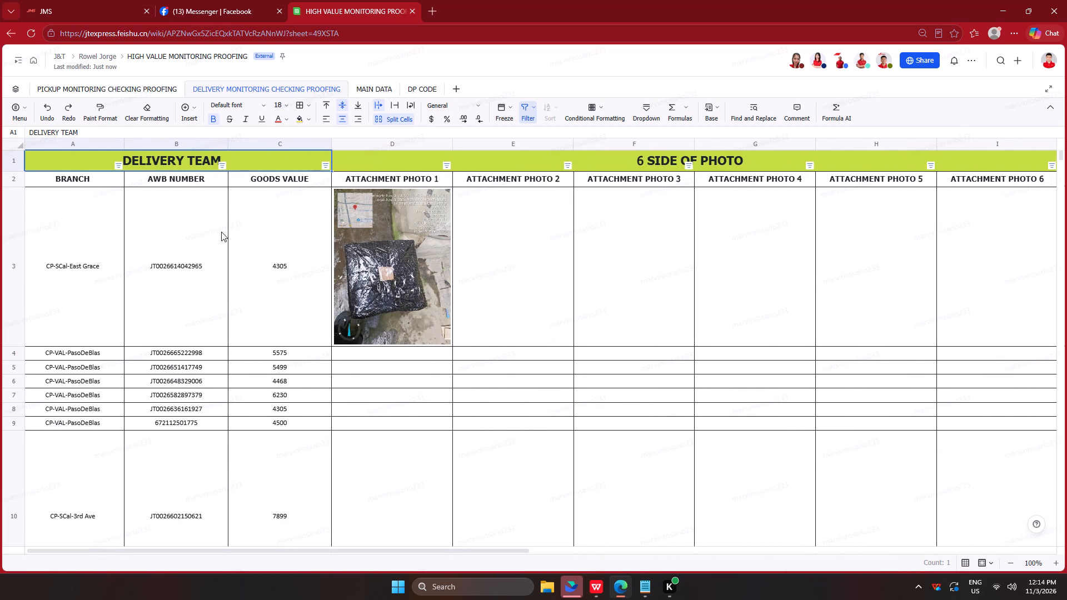
Filter the branch column by searching for 3rd and keeping only CP-SCal-3rd Ave.
left_click(117, 168)
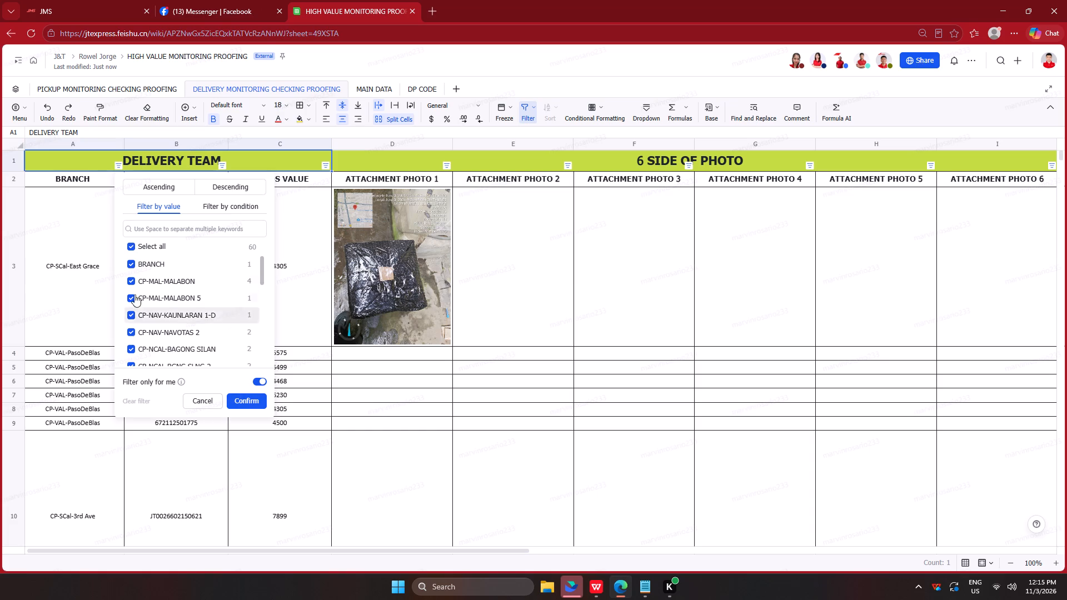
left_click(128, 243)
left_click(161, 229)
key("3")
key("r")
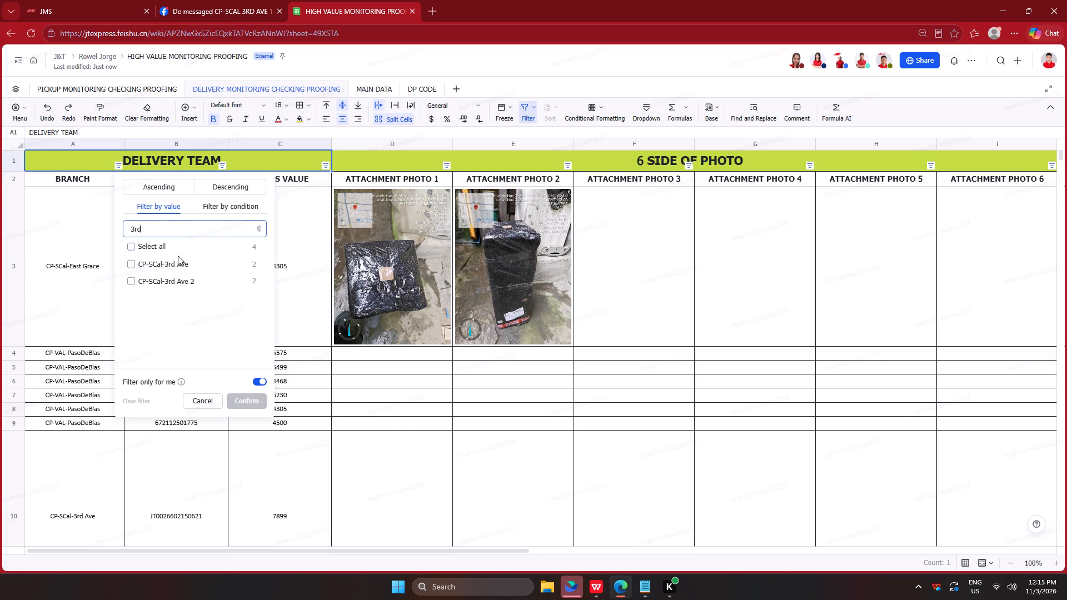
key("d")
left_click(184, 267)
left_click(252, 398)
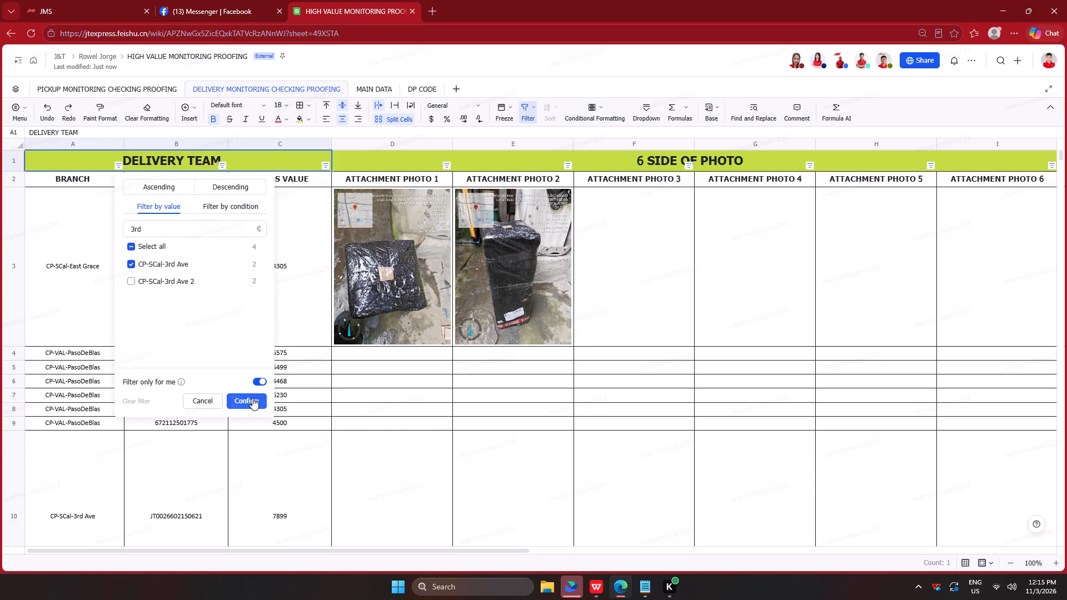
Copy the first POD Scan photo of the second waybill from JMS and paste it into row 11's POD PROOF (1) cell.
left_click_drag(325, 553, 630, 552)
left_click(111, 0)
key("Escape")
left_click(200, 289)
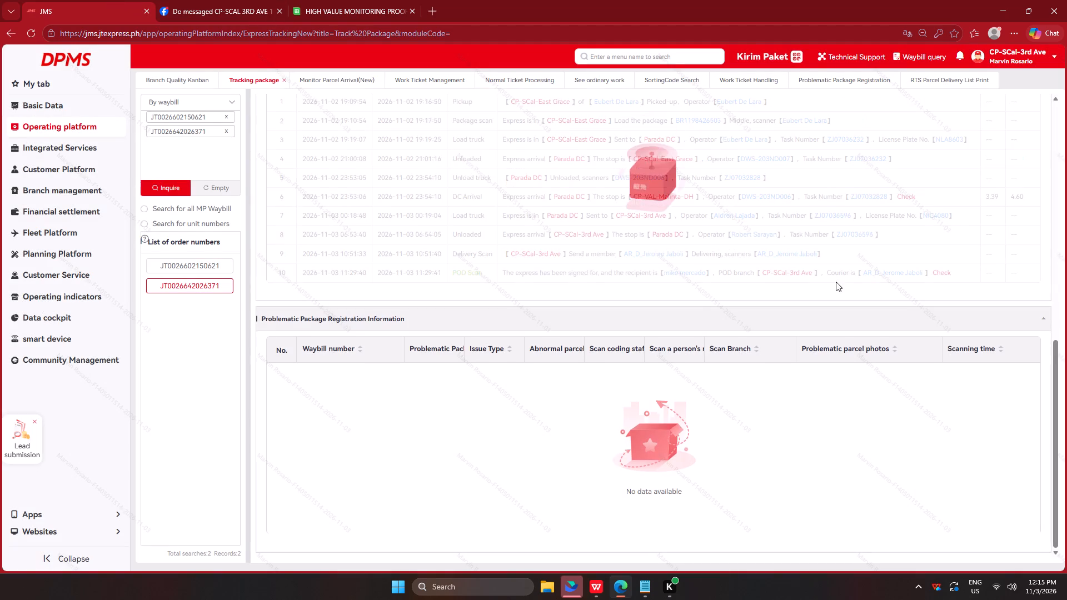
left_click(938, 274)
right_click(525, 189)
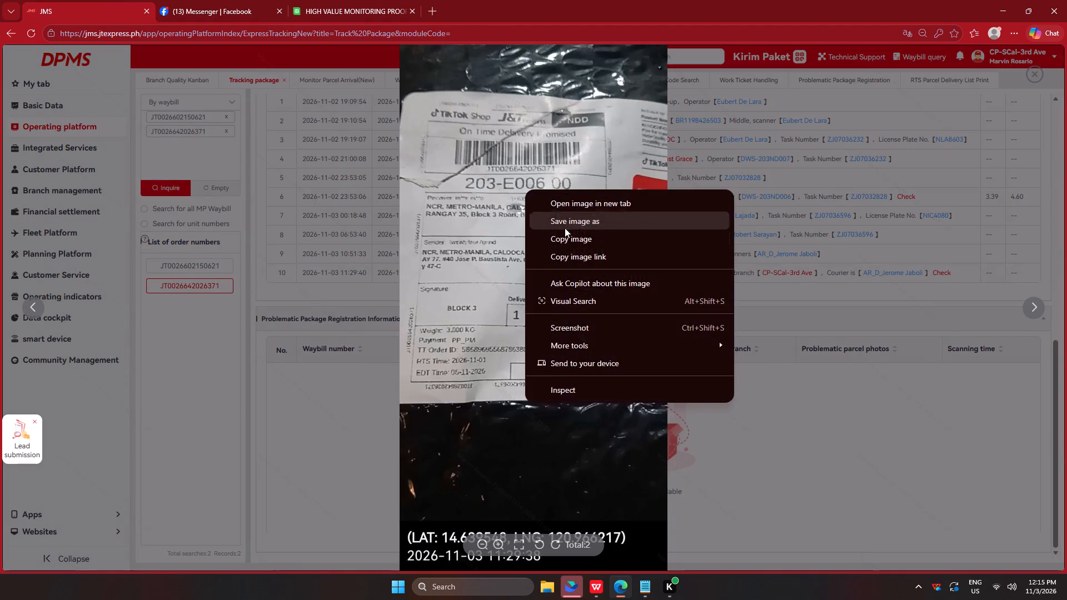
left_click(571, 243)
left_click(363, 11)
left_click(611, 353)
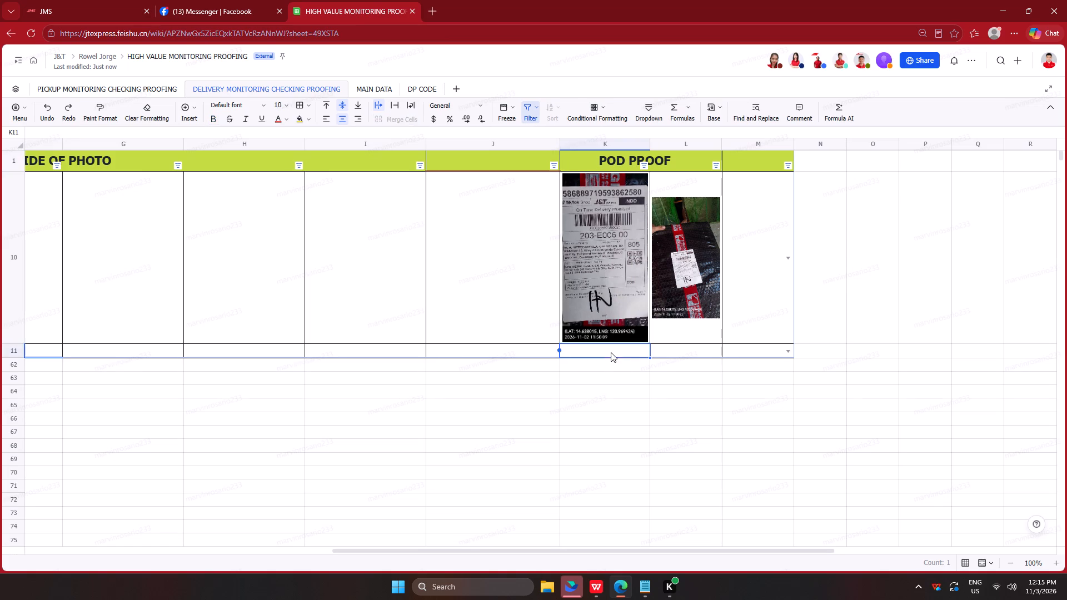
key("ctrl+v")
Copy the second POD Scan photo of the second waybill from JMS for row 11's POD PROOF (2) cell.
left_click(83, 0)
key("Right")
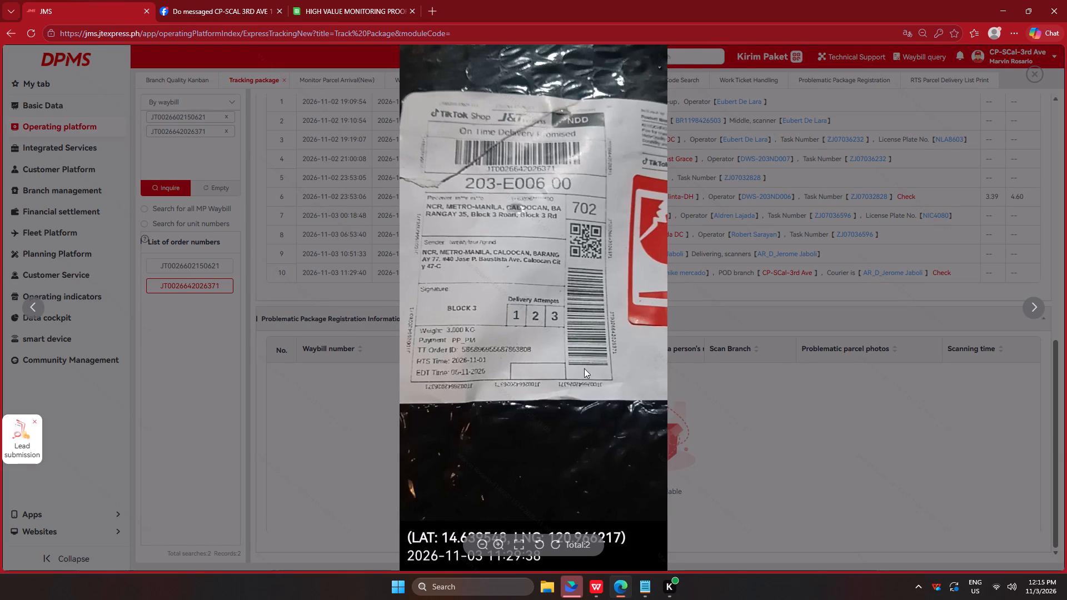
right_click(535, 245)
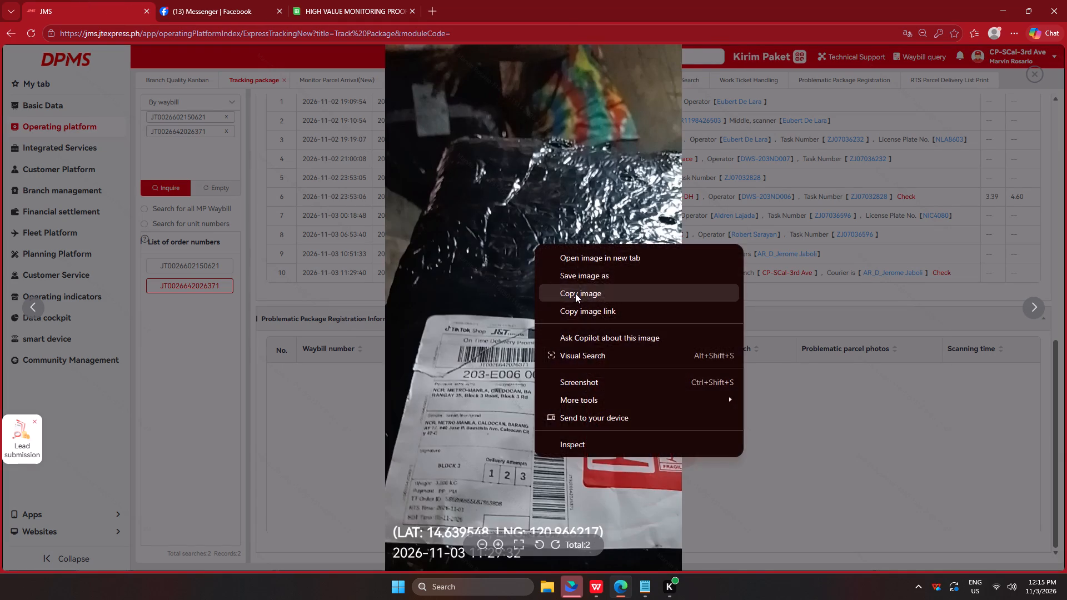
left_click(575, 293)
left_click(341, 4)
left_click(685, 352)
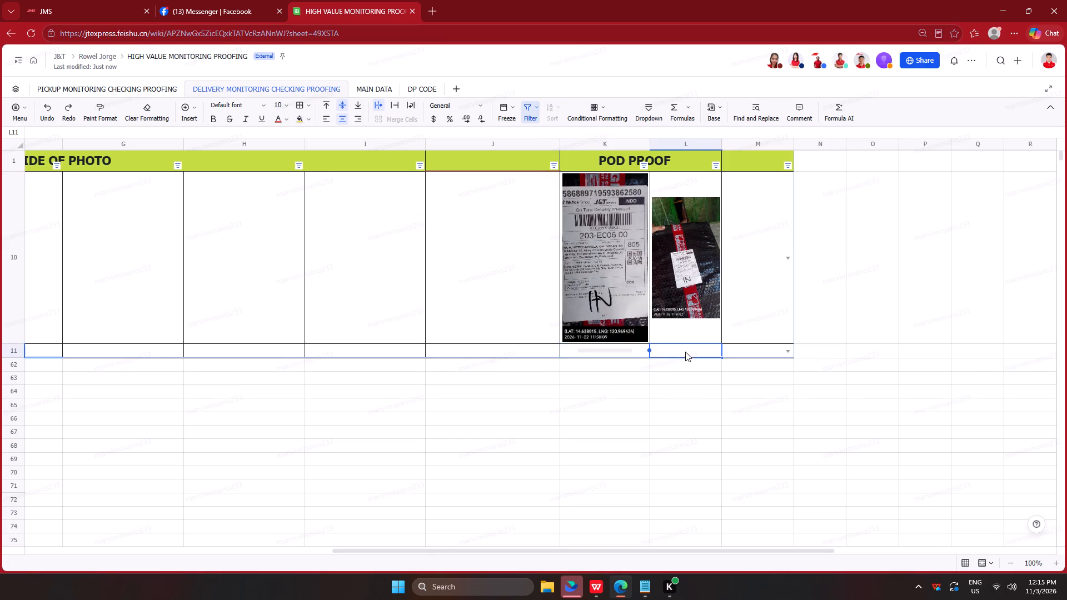
Paste the copied second POD Scan photo into row 11's POD PROOF (2) cell.
key("ctrl+v")
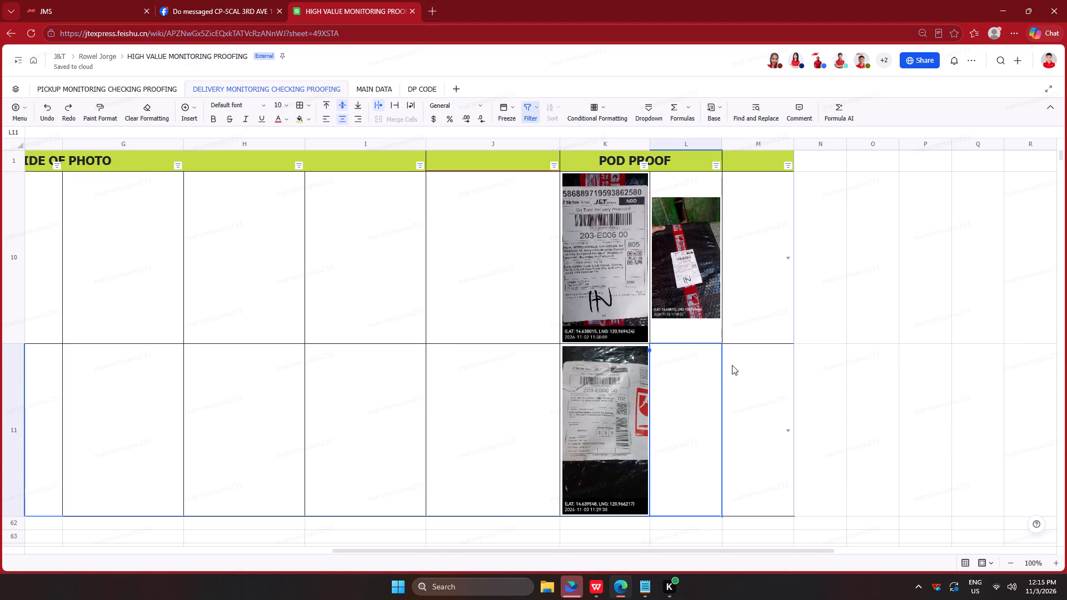
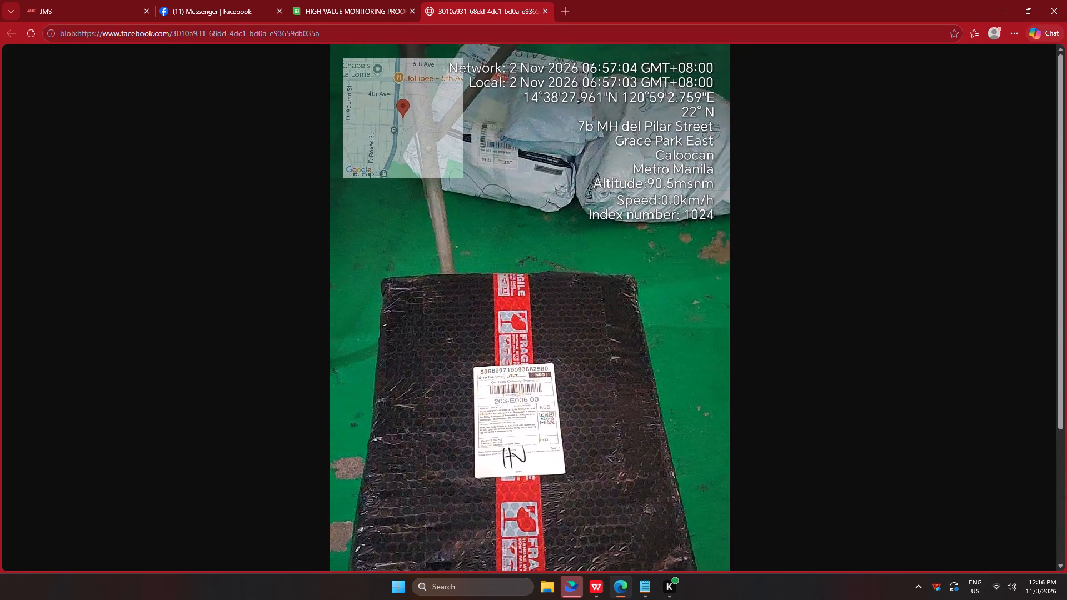
scroll(539, 408, "down", 4)
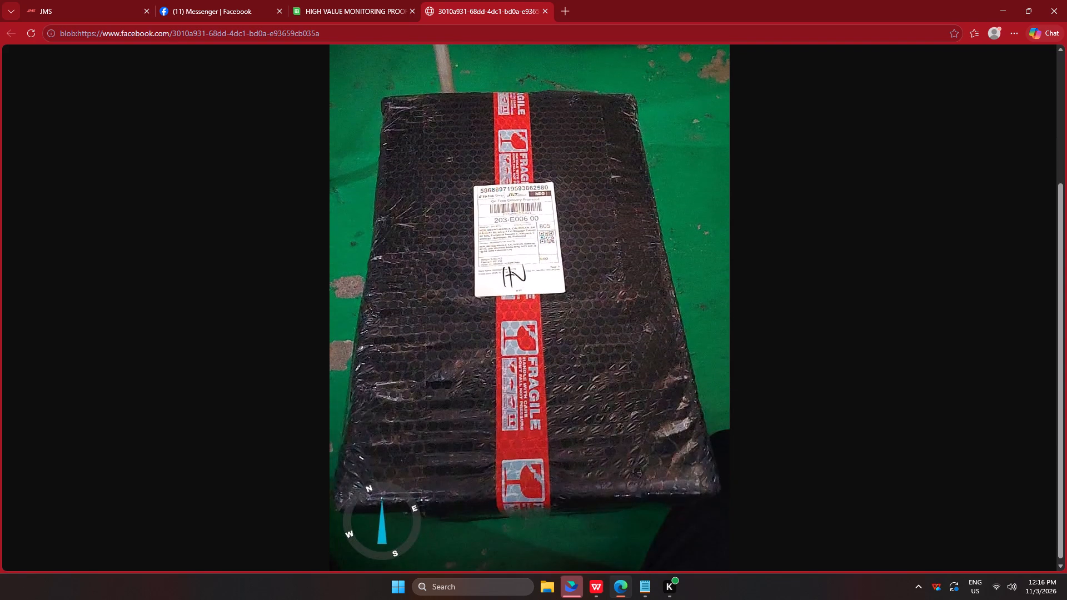
left_click(32, 0)
key("Escape")
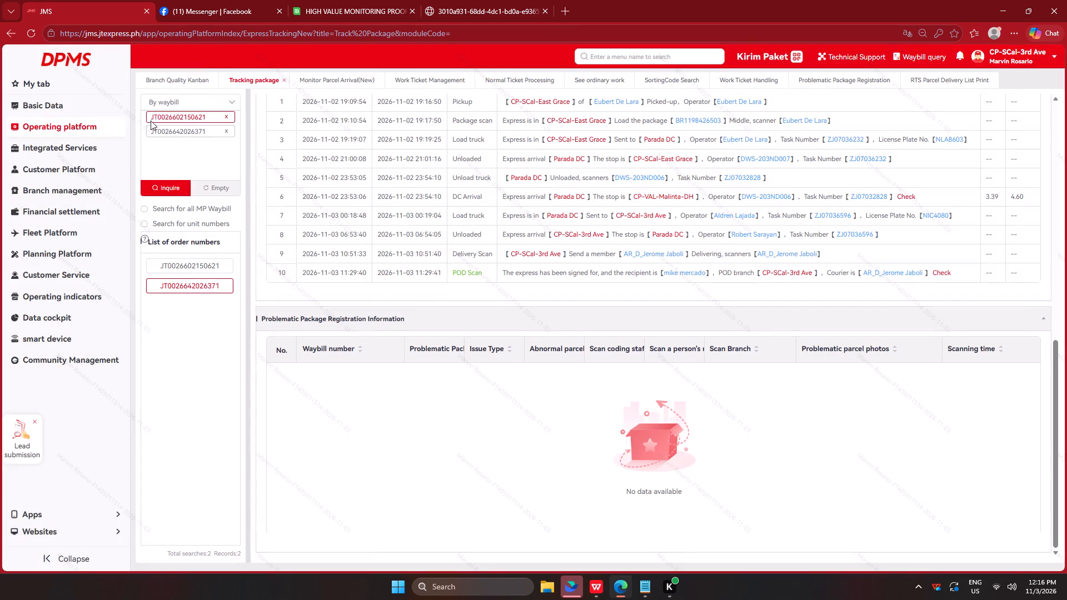
left_click(187, 268)
left_click(443, 0)
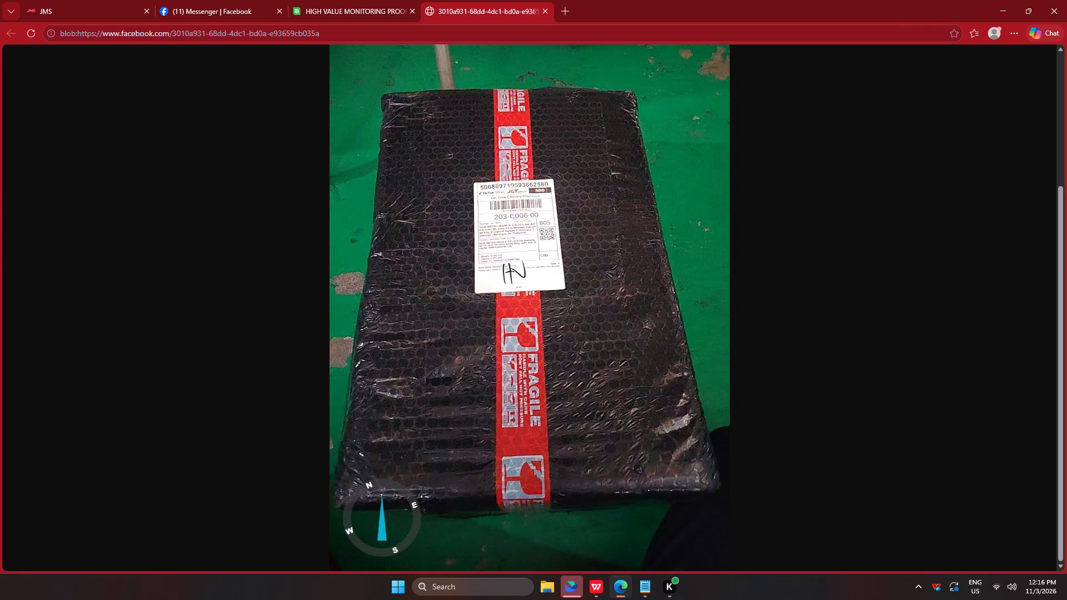
key("Right")
key("Left")
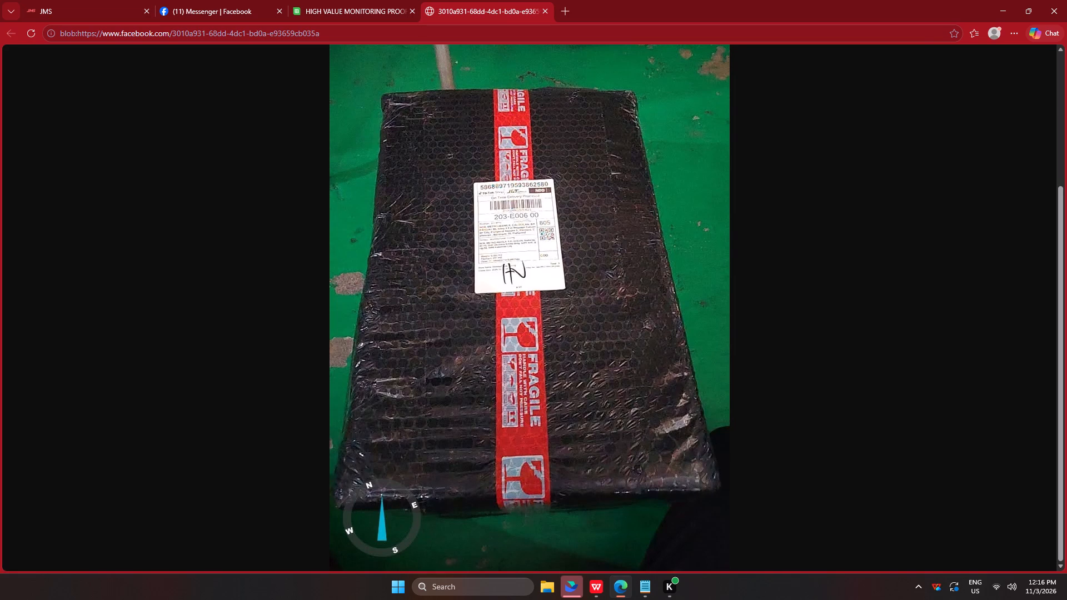
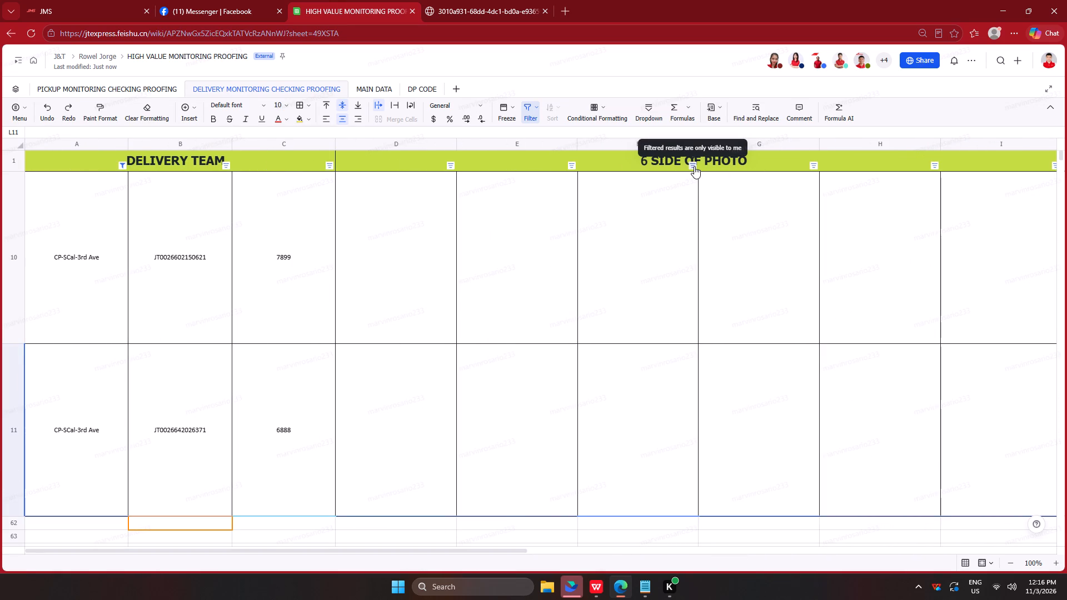
Select all values in the branch column filter to show every row of the delivery monitoring sheet.
left_click(694, 166)
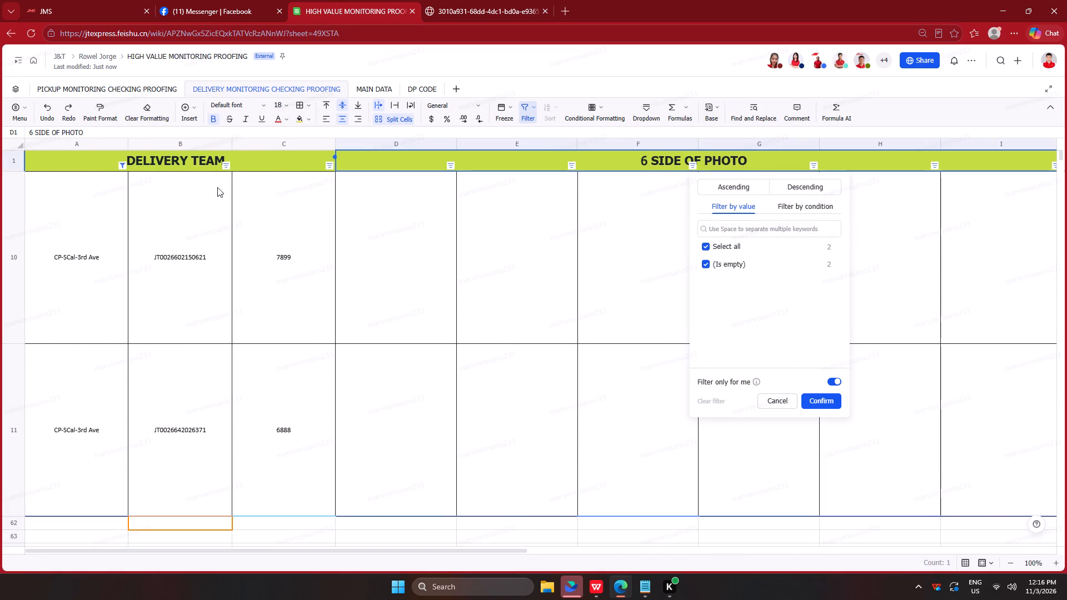
left_click(117, 166)
left_click(124, 166)
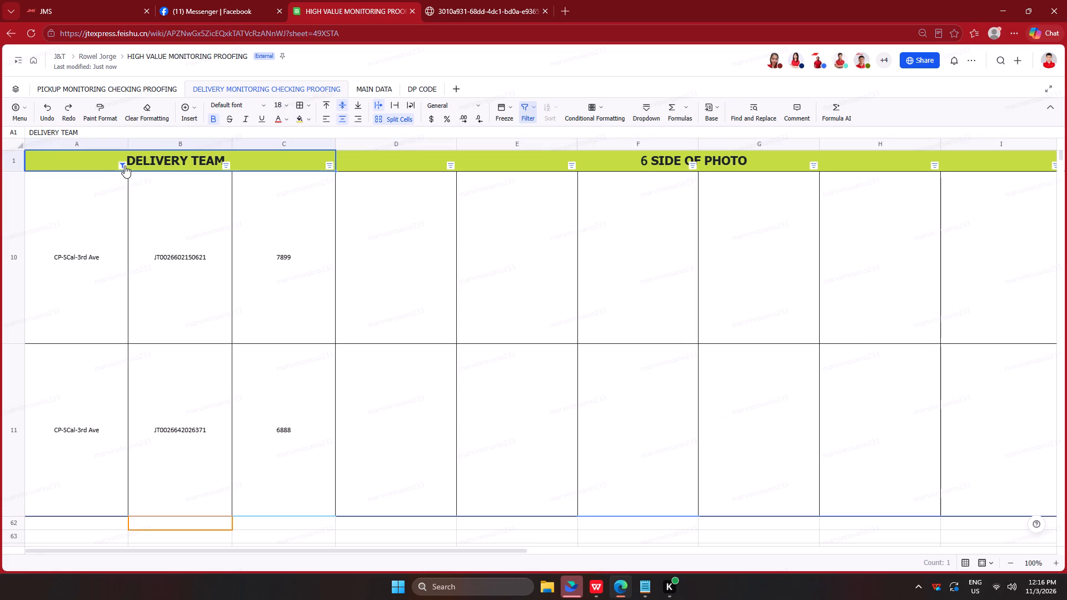
left_click(123, 169)
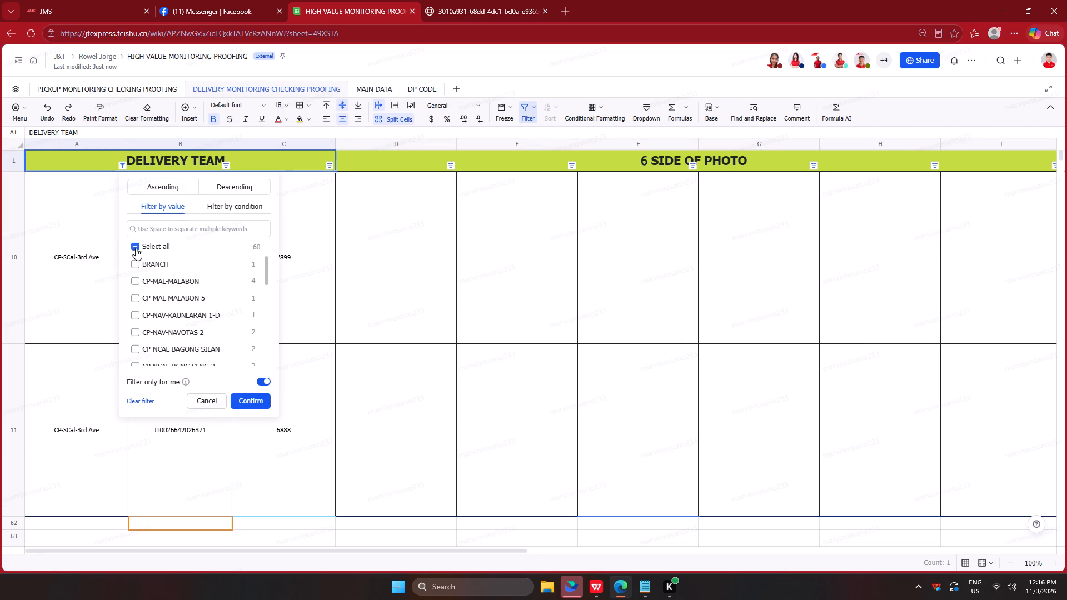
left_click(136, 248)
left_click(244, 402)
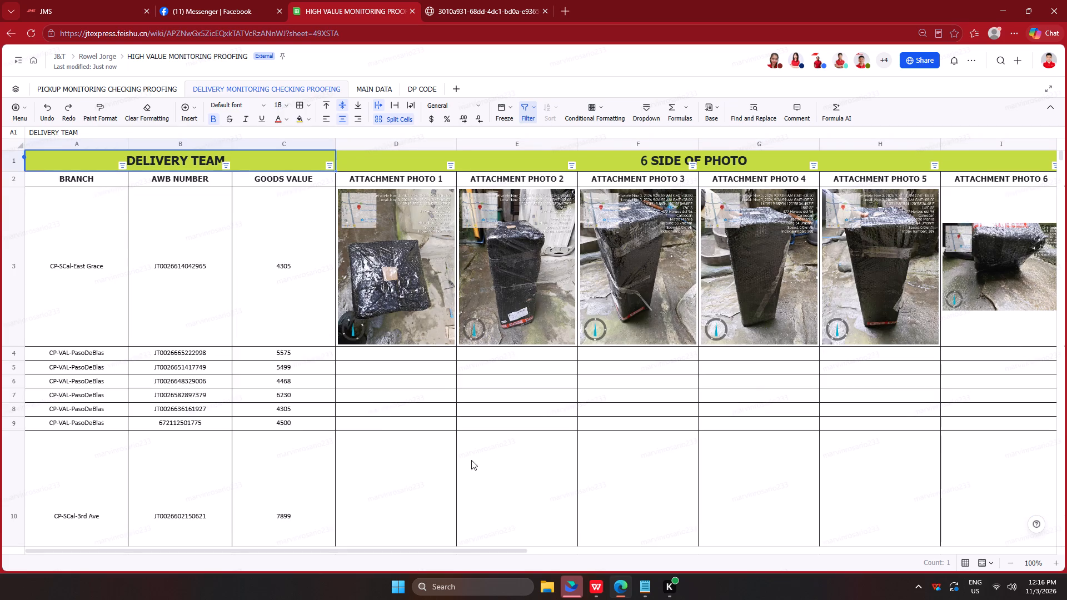
Paste the copied photo into row 10's ATTACHMENT PHOTO 1 cell for the first CP-SCal-3rd Ave waybill.
scroll(471, 460, "down", 2)
left_click_drag(446, 553, 481, 551)
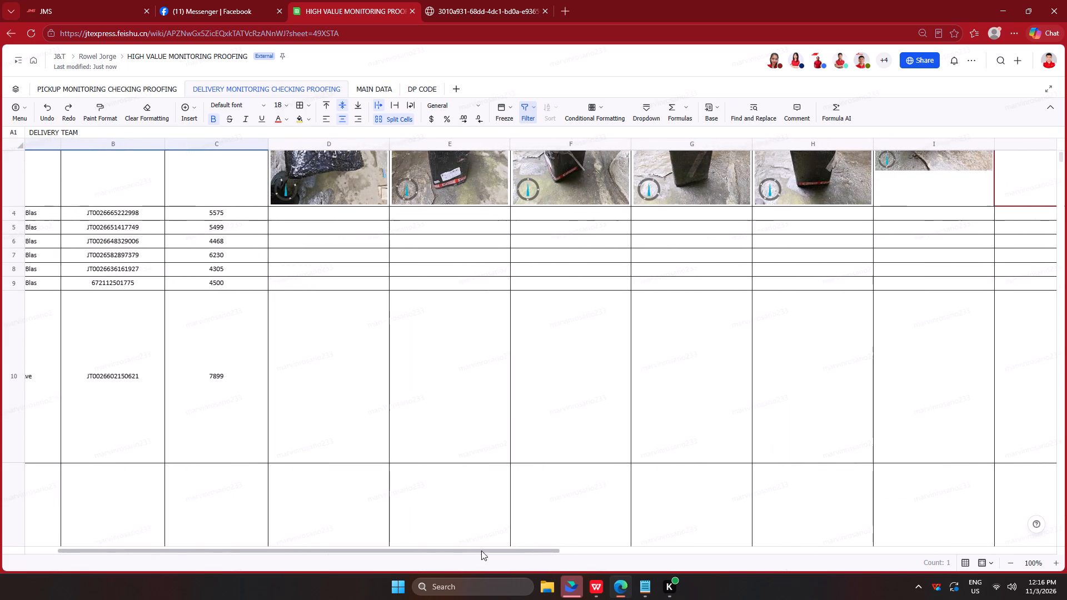
left_click_drag(481, 551, 534, 539)
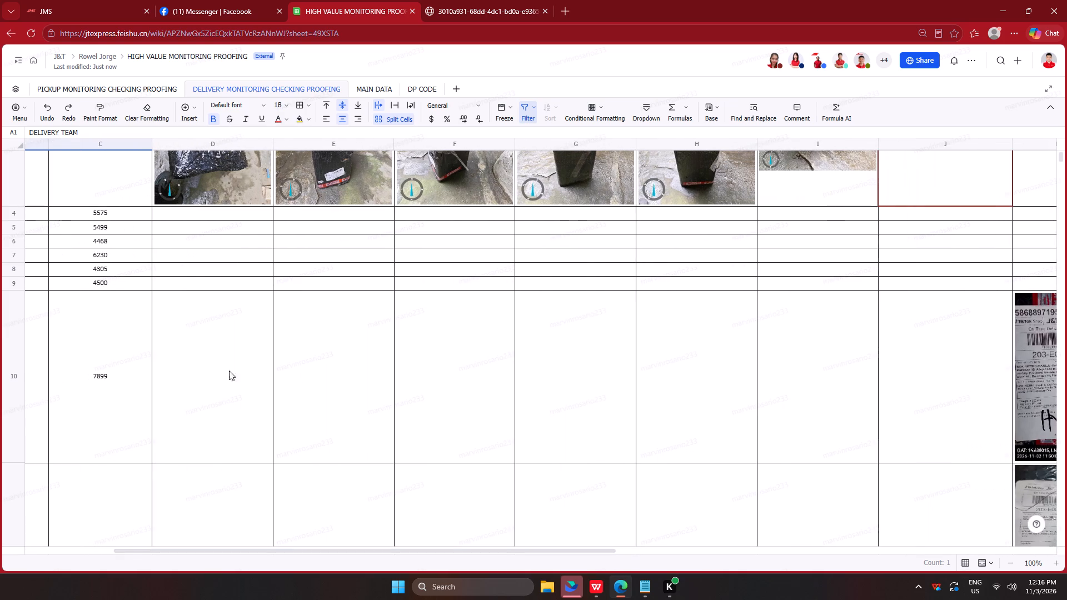
left_click(220, 356)
key("ctrl+v")
Switch to the package tracking page in JMS.
left_click(89, 0)
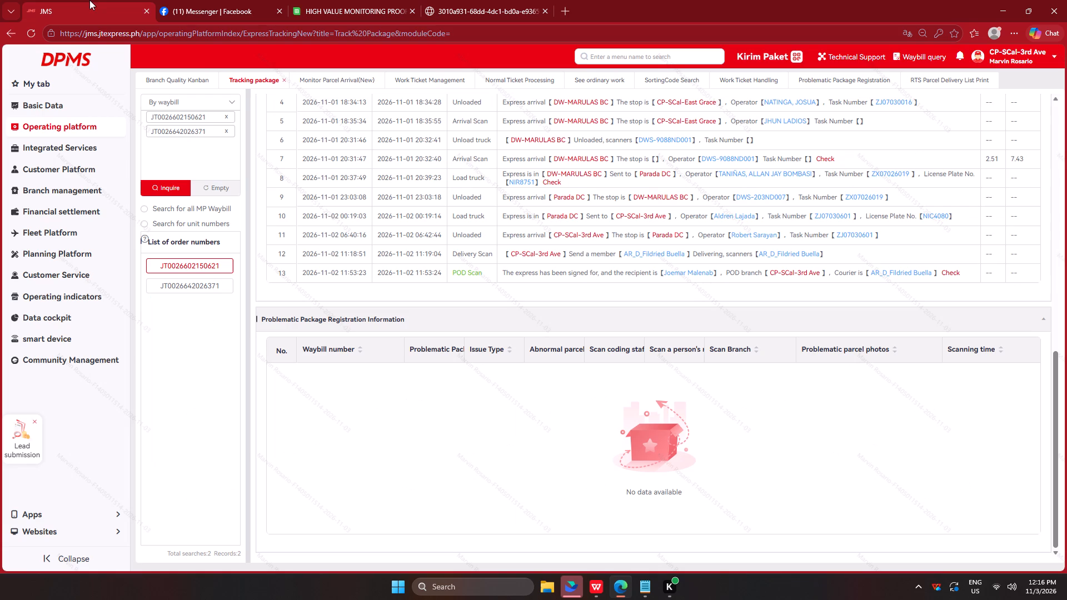
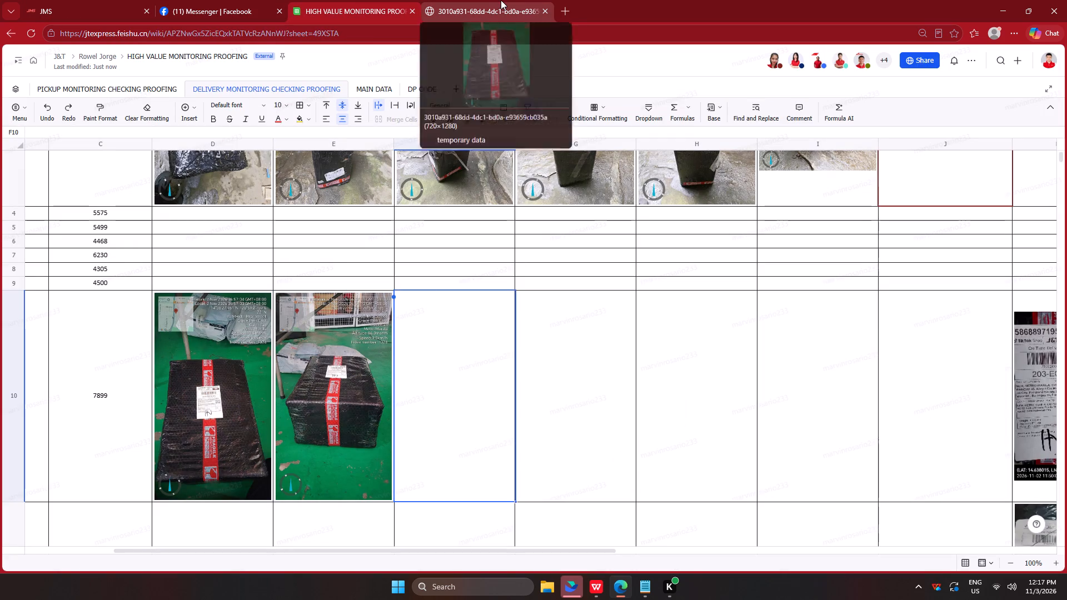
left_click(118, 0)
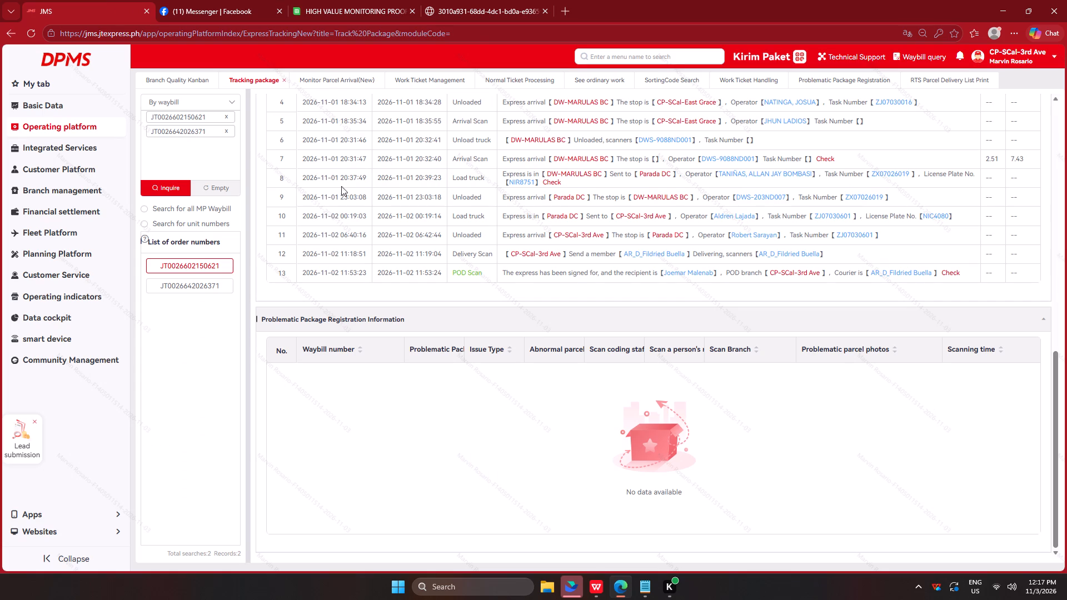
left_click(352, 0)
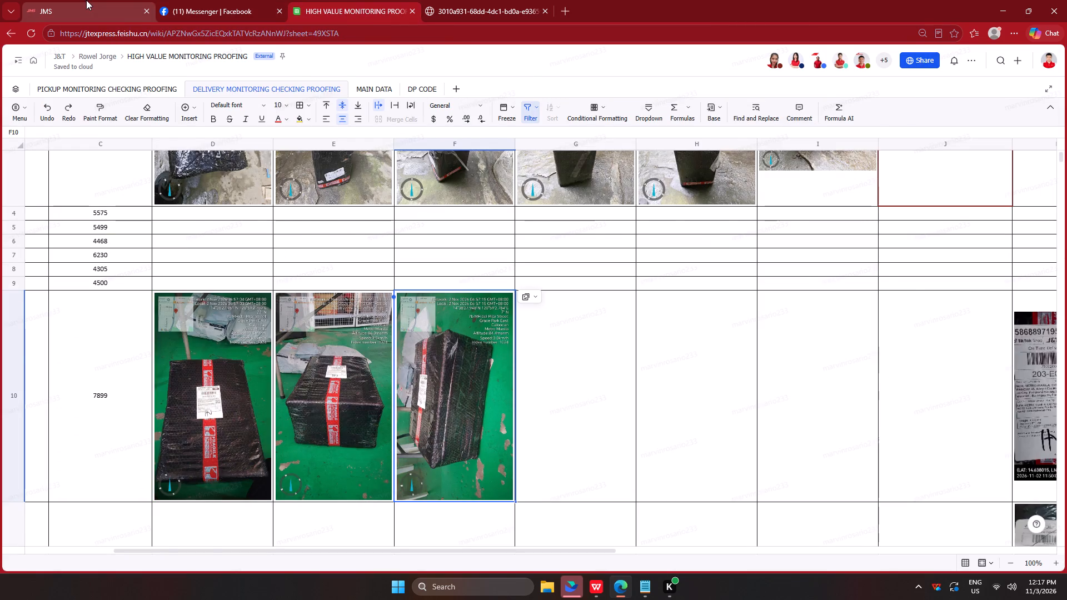
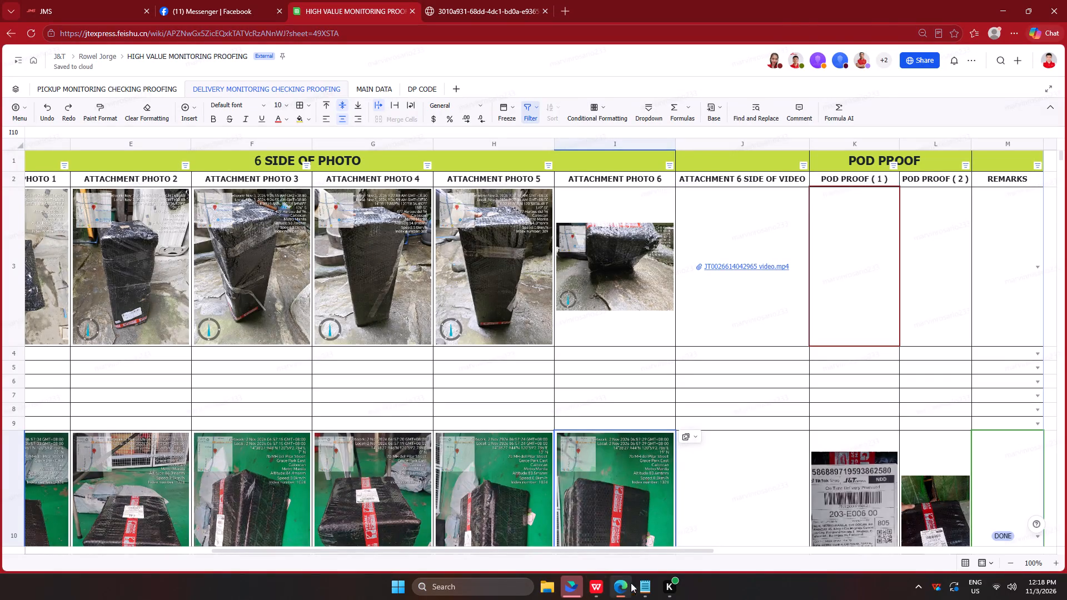
left_click(640, 581)
scroll(956, 303, "up", 2)
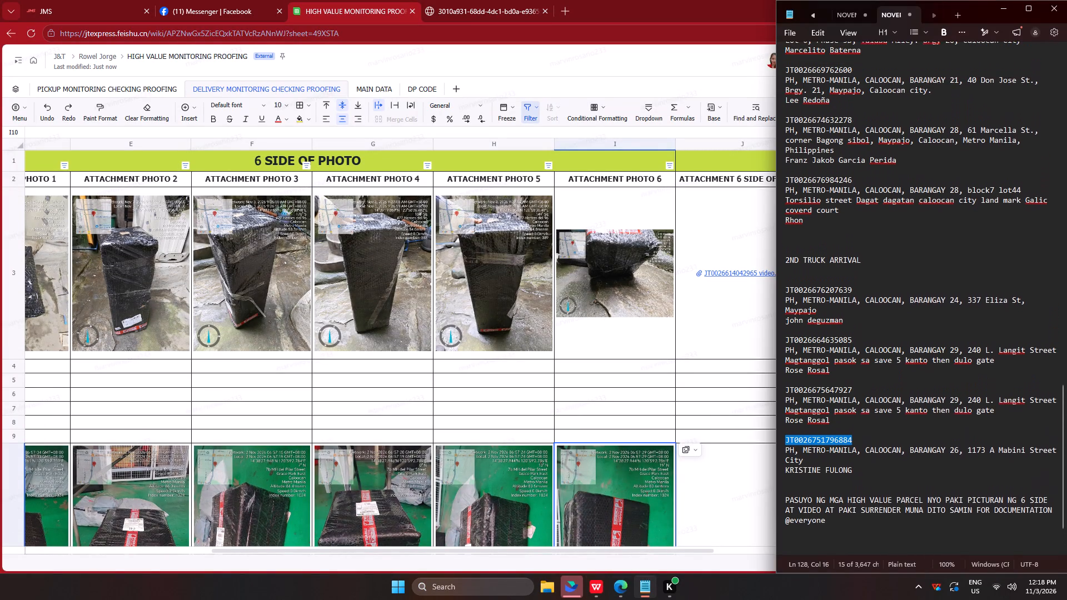
scroll(956, 296, "up", 8)
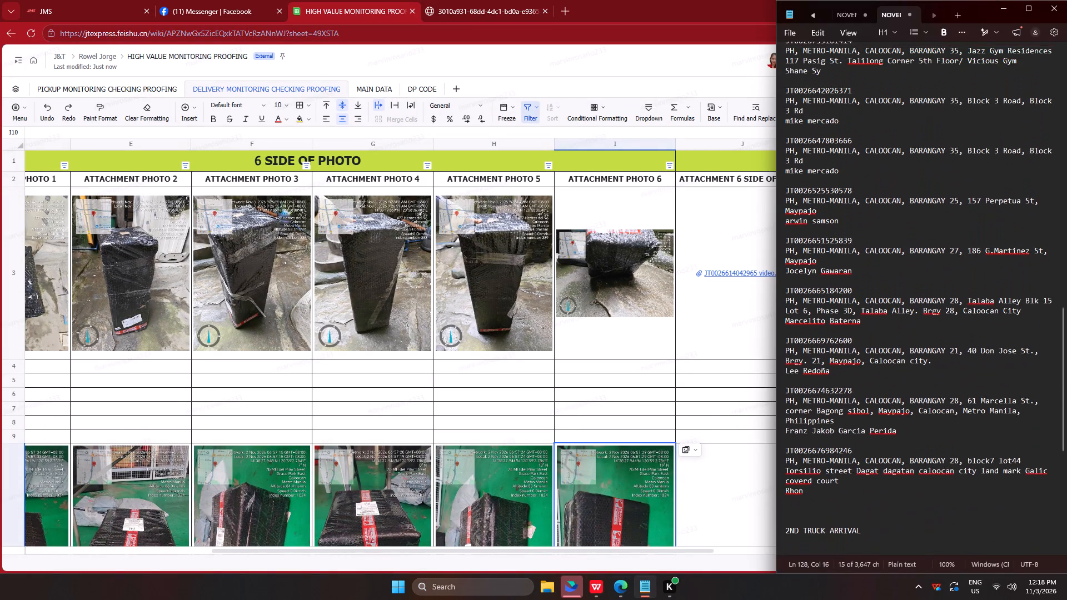
scroll(961, 291, "up", 2)
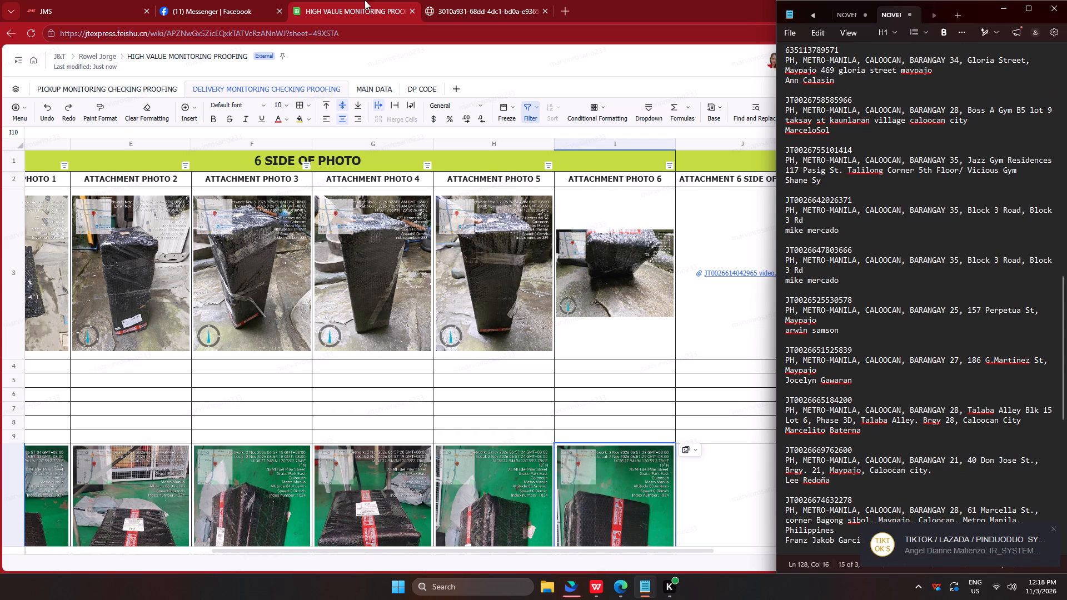
key("alt+Tab")
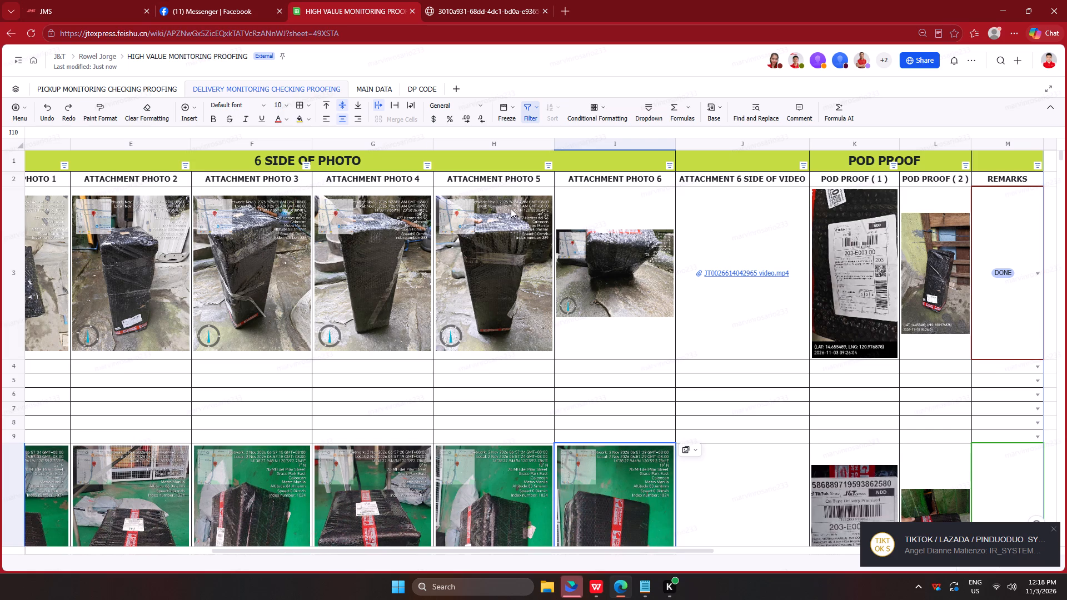
left_click(33, 0)
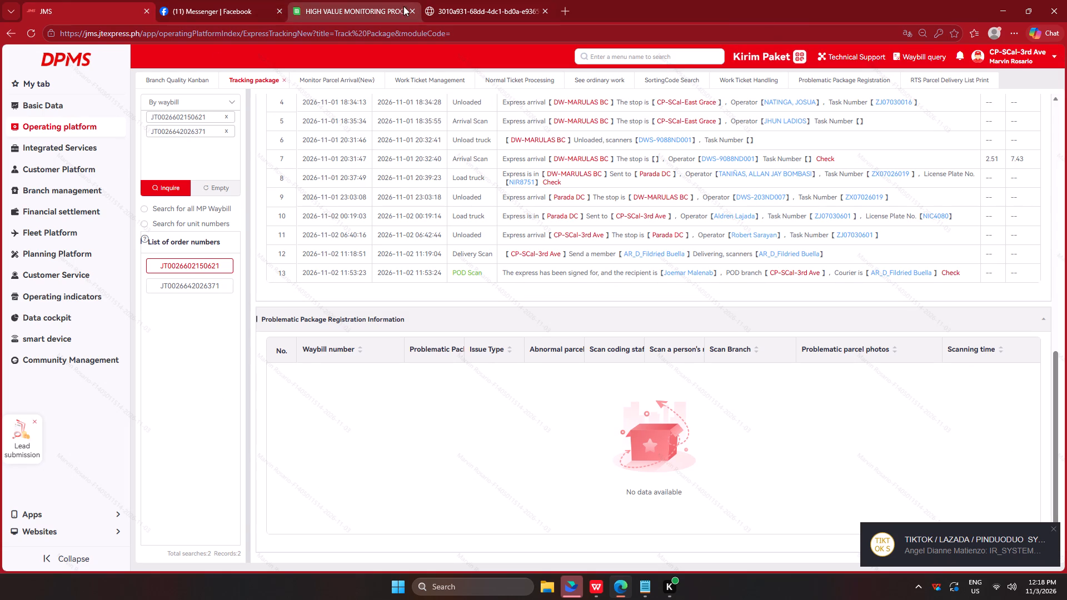
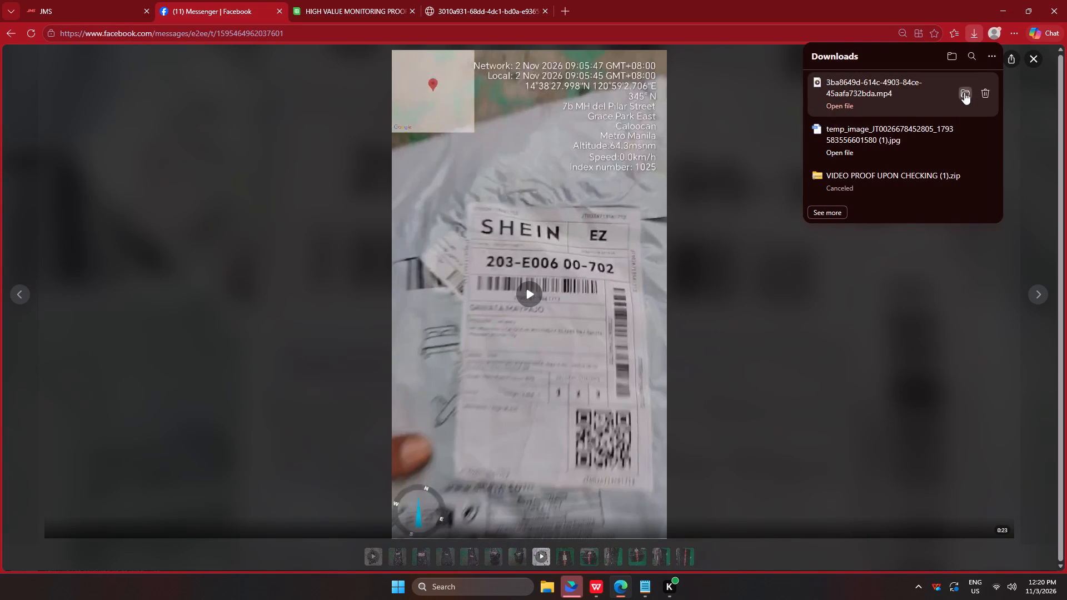
Show the downloaded mp4 parcel video from the Messenger chat in its Downloads folder.
left_click(1066, 599)
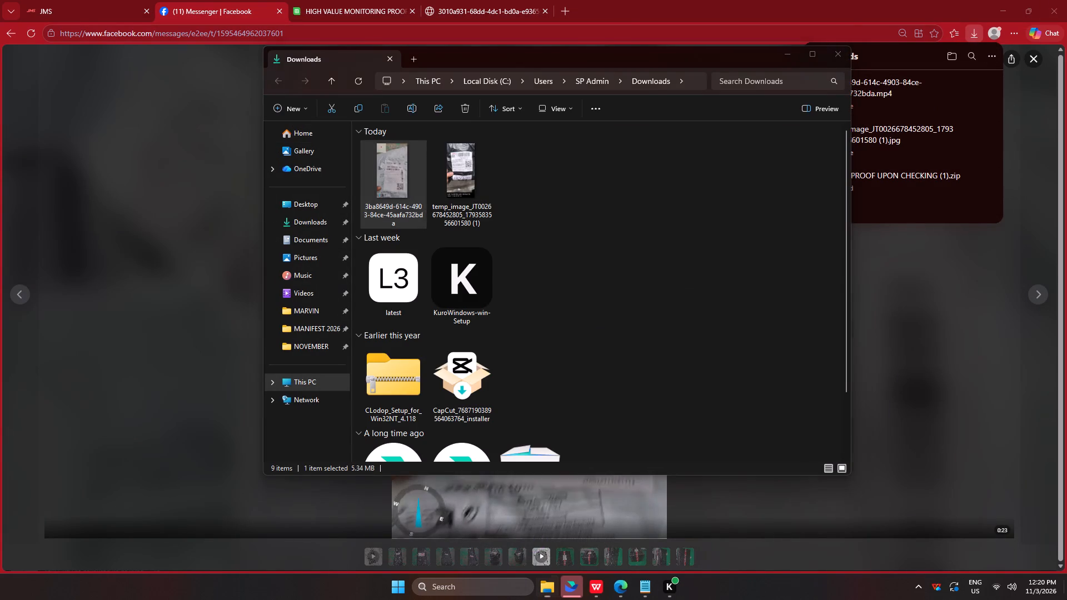
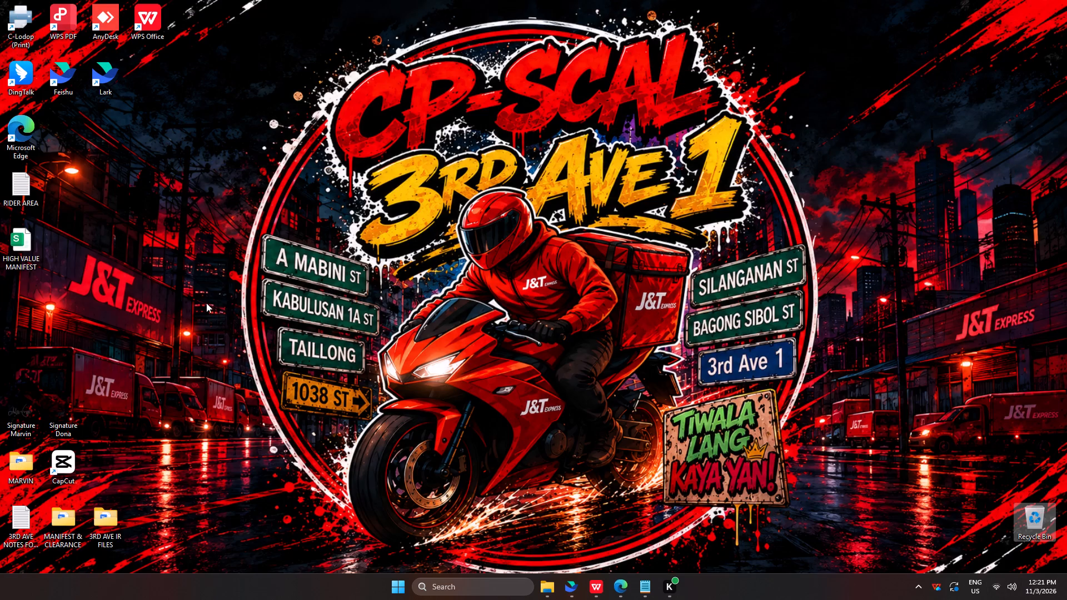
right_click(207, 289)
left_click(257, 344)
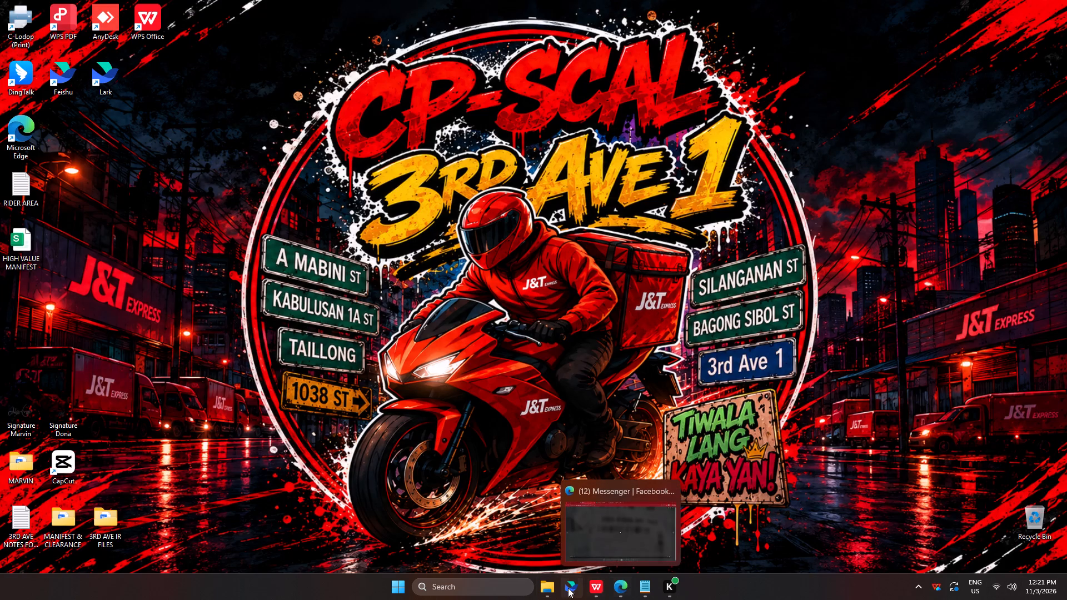
Switch to the Downloads folder in File Explorer and bring up the available actions for the first photo under Today.
left_click(547, 589)
right_click(387, 188)
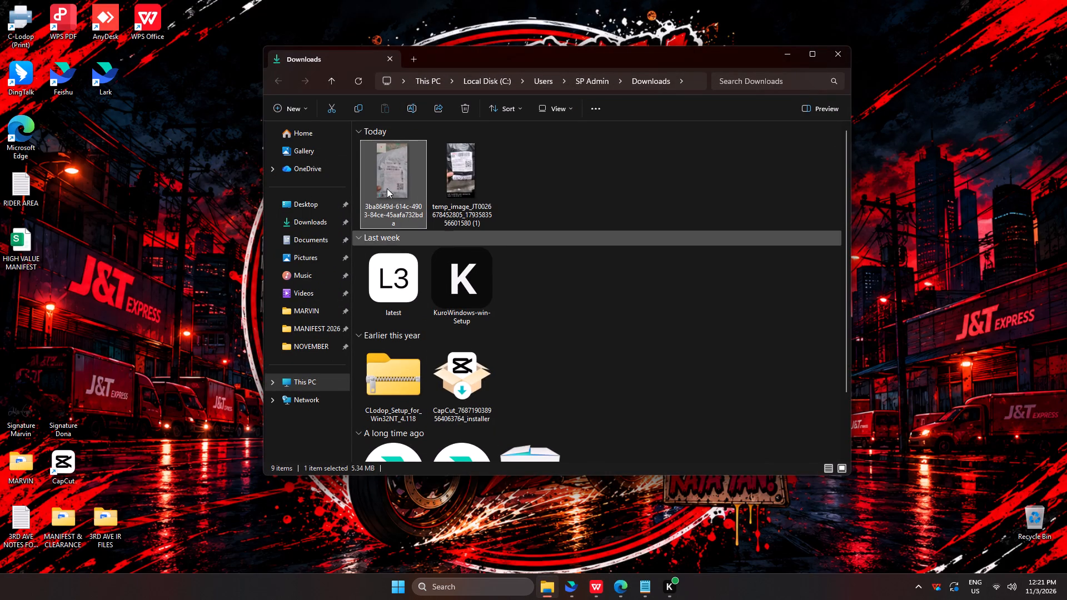
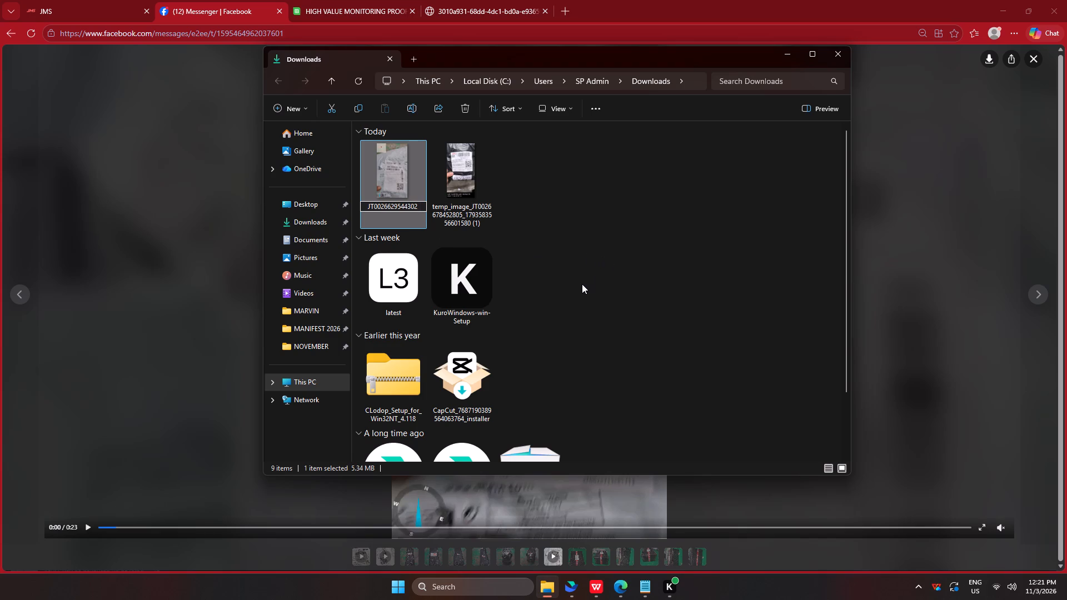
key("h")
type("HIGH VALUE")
left_click(733, 213)
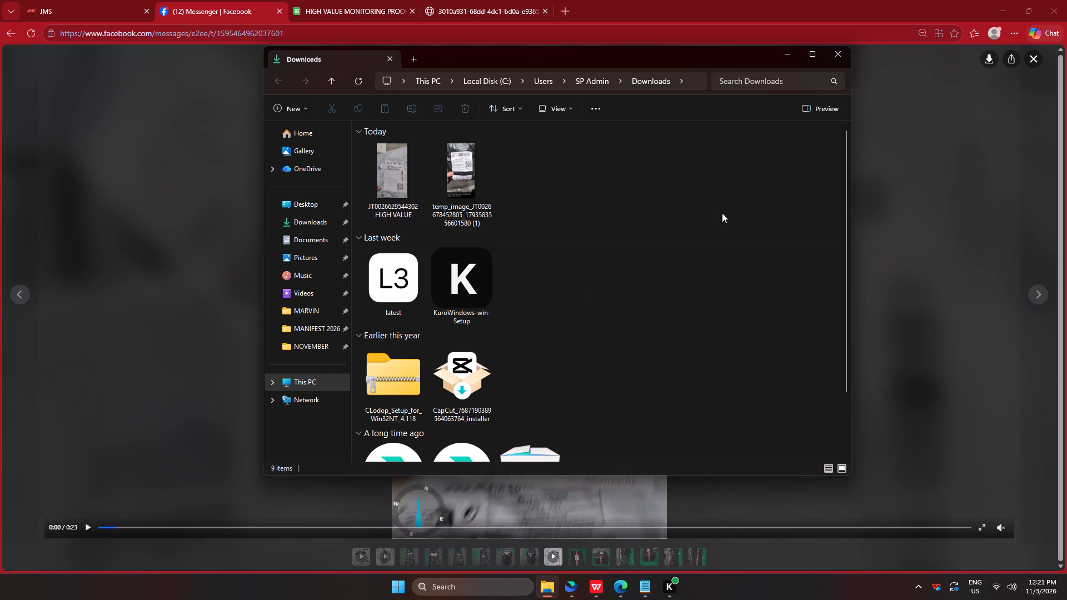
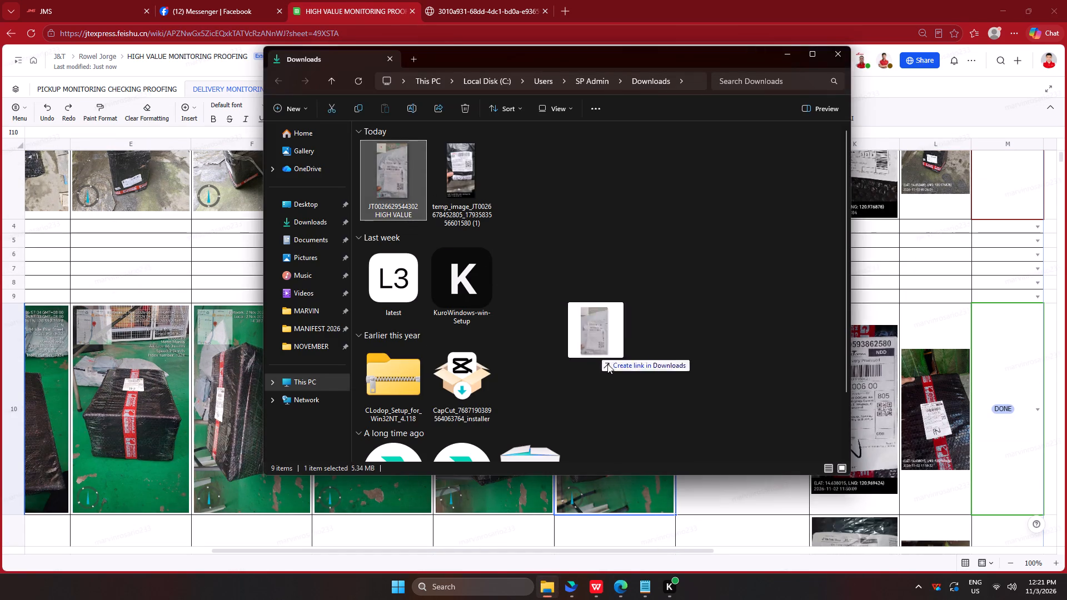
key("alt+Tab")
left_click_drag(607, 364, 731, 421)
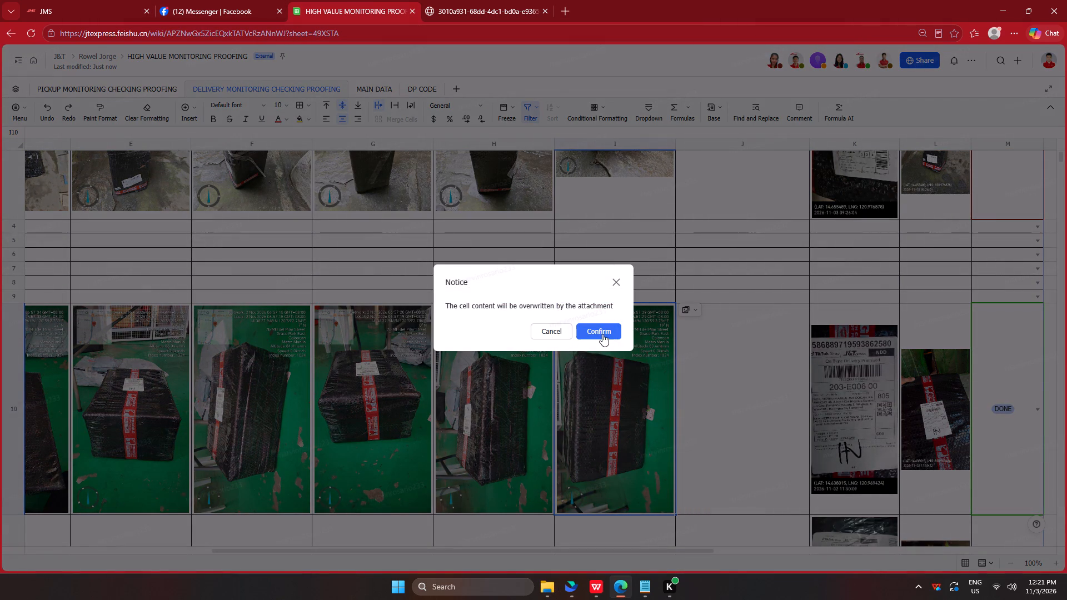
left_click(602, 334)
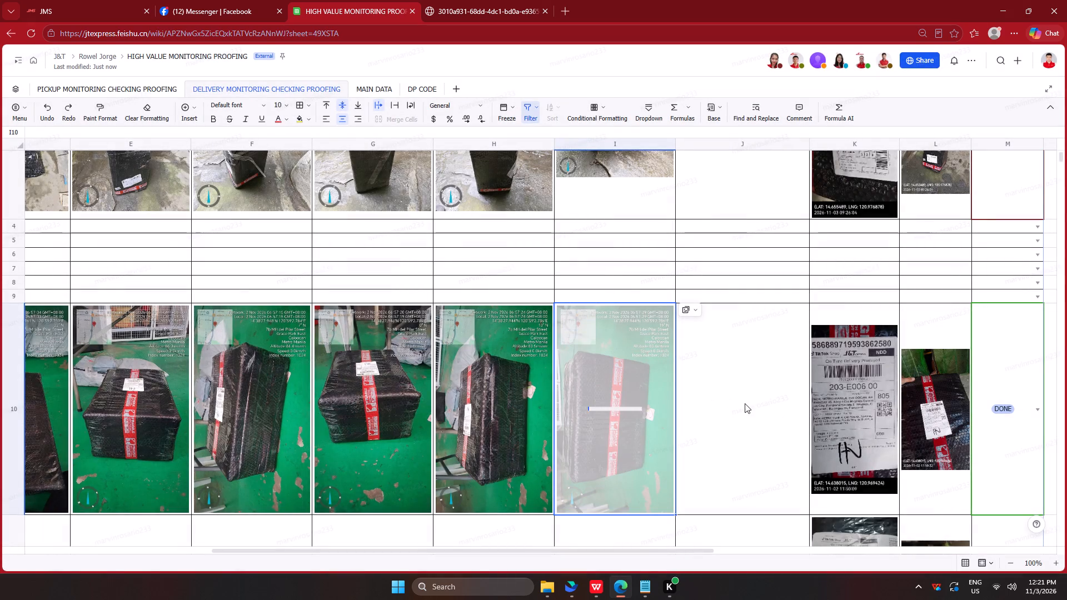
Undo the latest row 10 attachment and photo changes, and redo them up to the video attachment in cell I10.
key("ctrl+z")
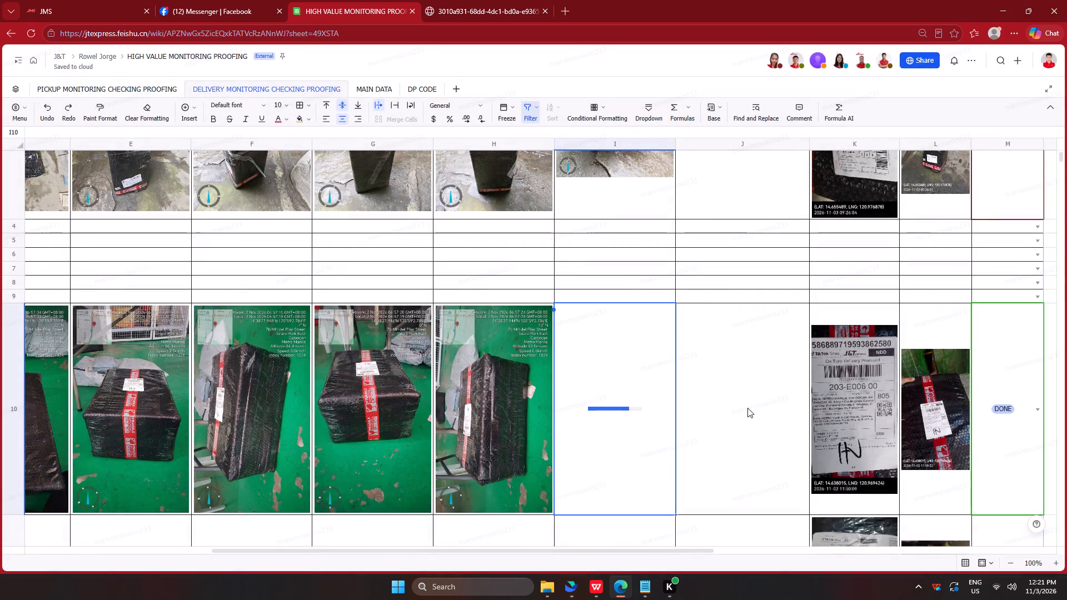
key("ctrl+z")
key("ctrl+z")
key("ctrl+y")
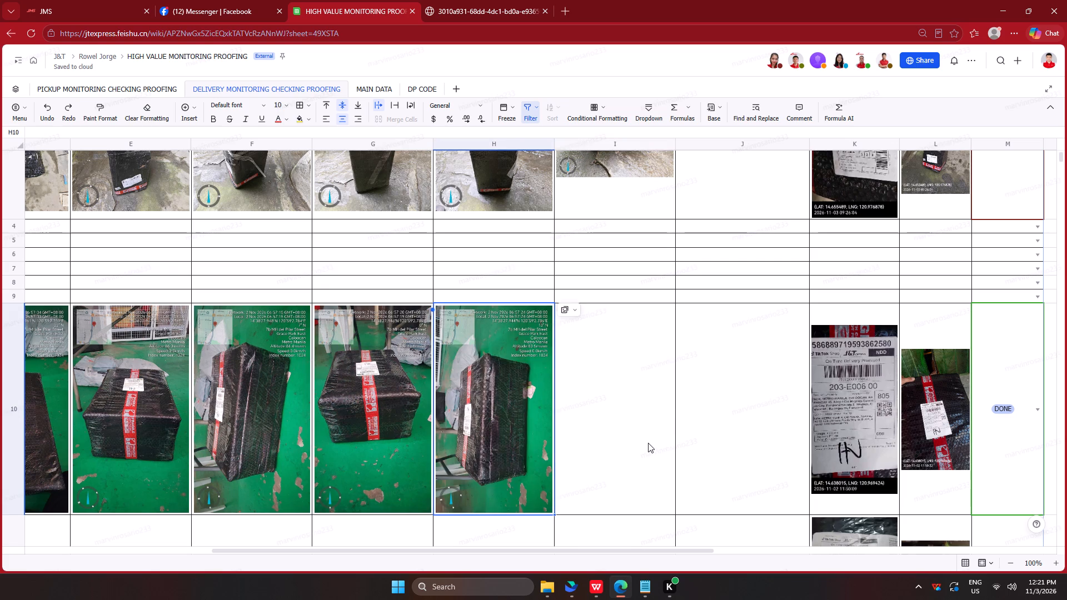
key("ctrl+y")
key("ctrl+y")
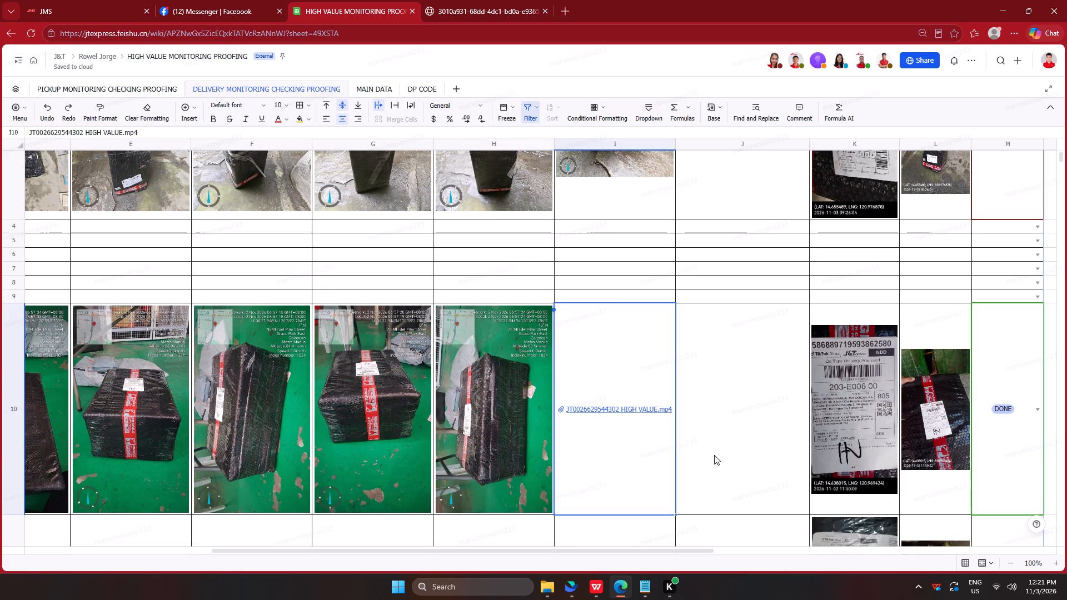
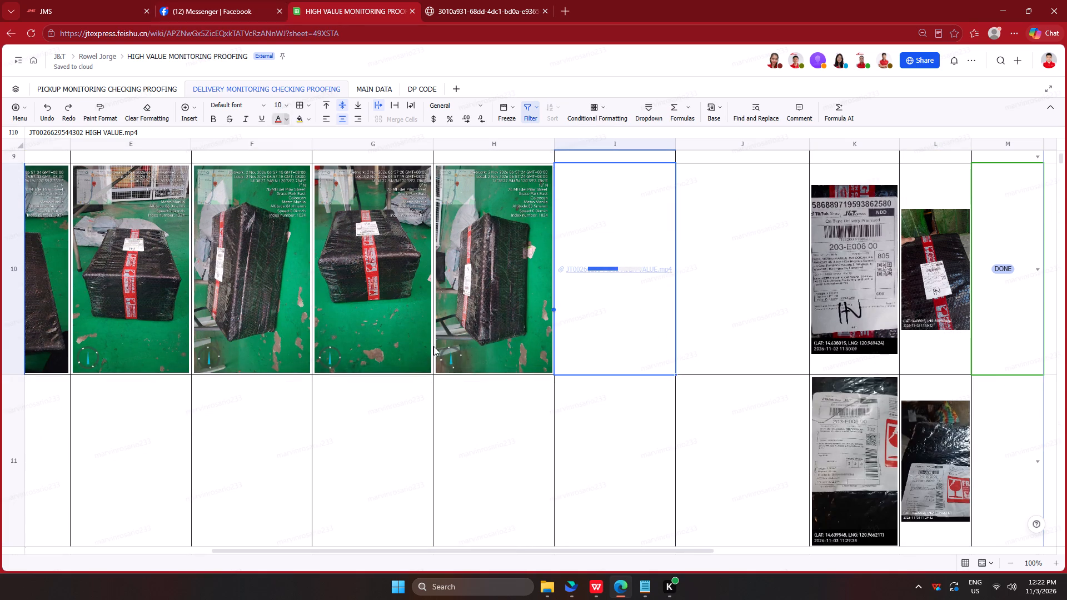
left_click(549, 591)
key("alt+Tab")
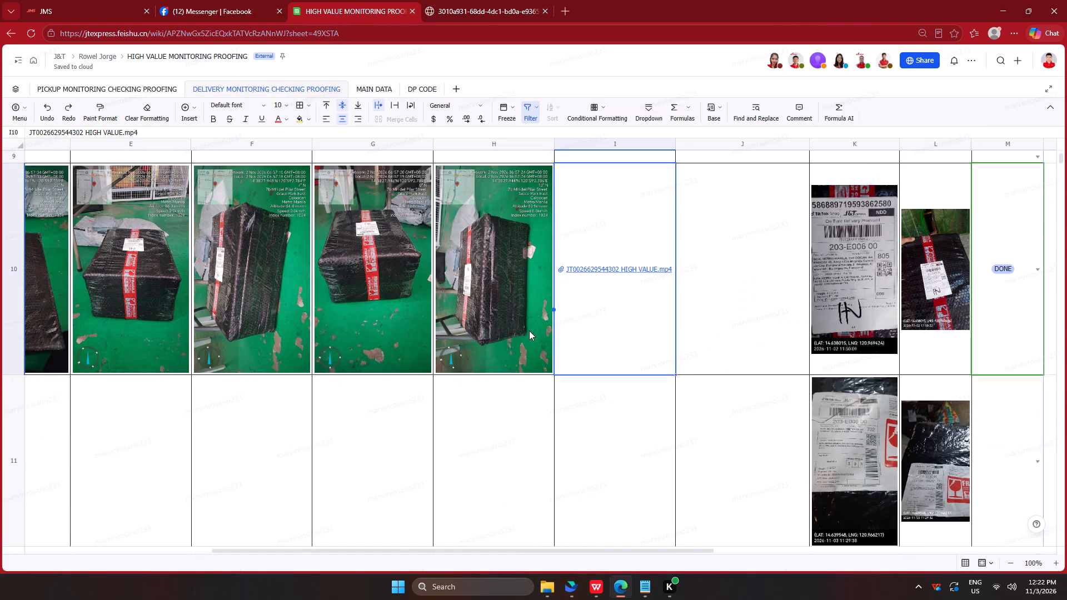
key("alt+Tab")
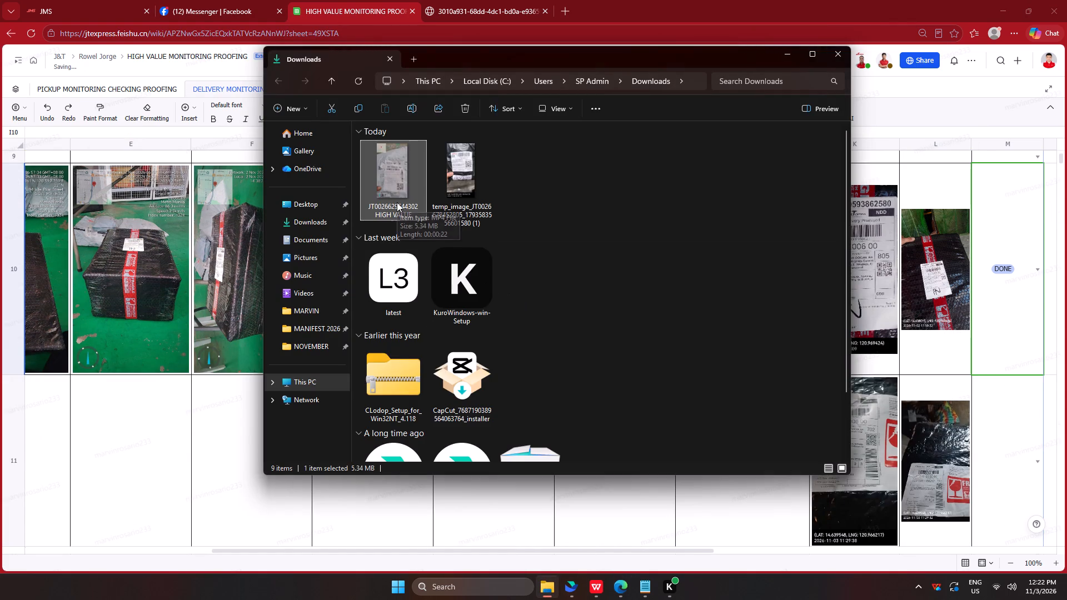
key("ctrl+c")
key("alt+Tab")
left_click(744, 287)
key("ctrl+v")
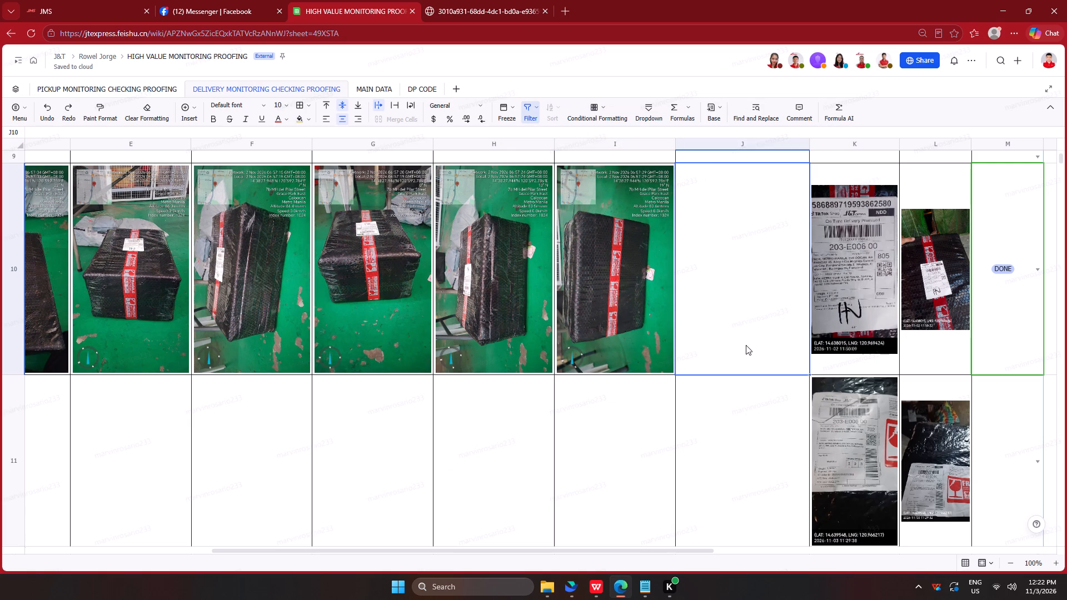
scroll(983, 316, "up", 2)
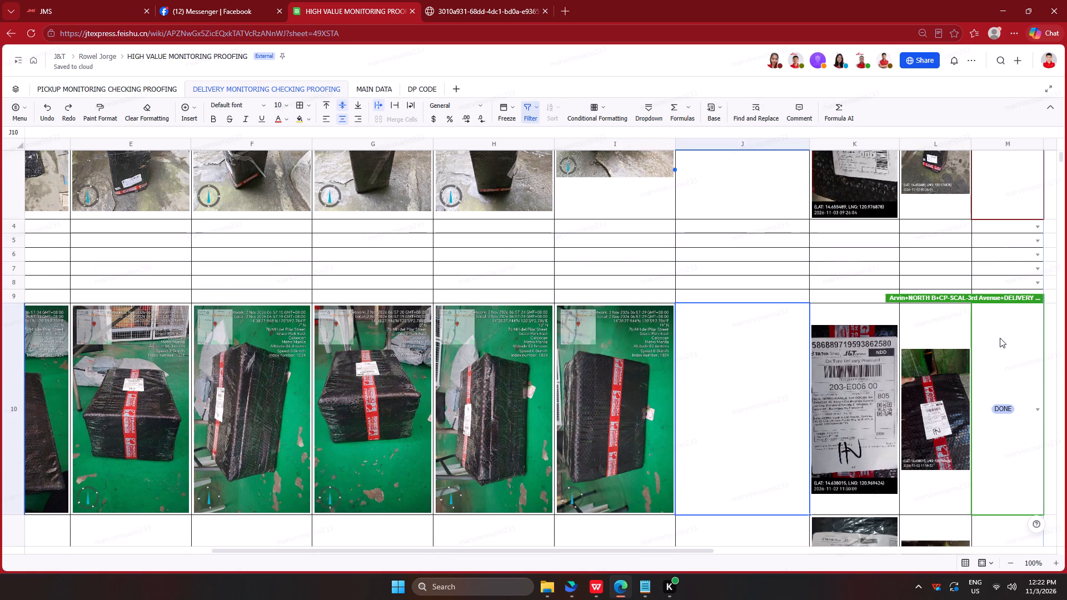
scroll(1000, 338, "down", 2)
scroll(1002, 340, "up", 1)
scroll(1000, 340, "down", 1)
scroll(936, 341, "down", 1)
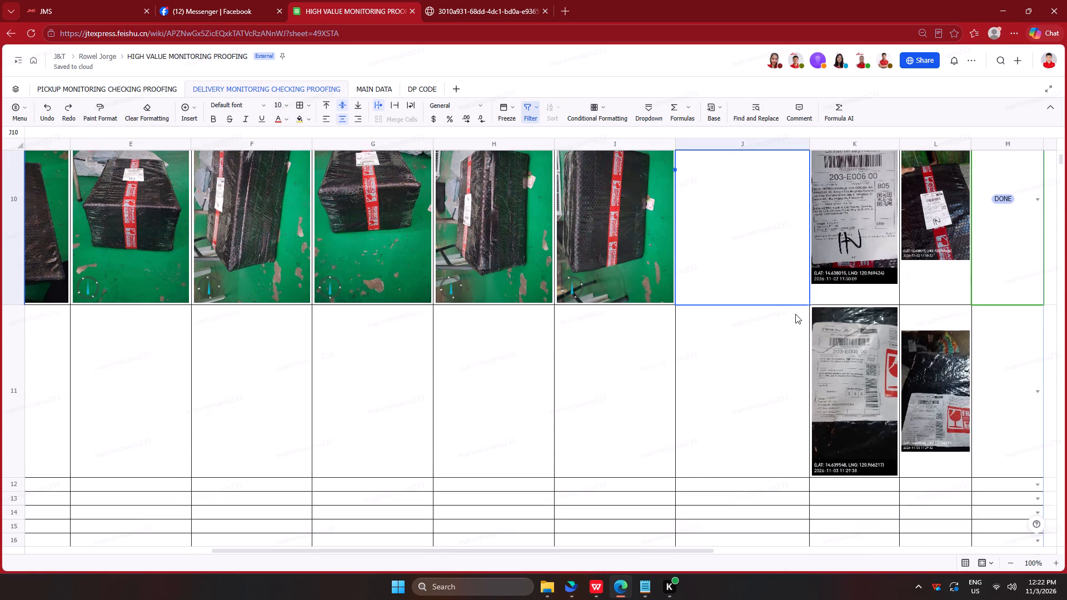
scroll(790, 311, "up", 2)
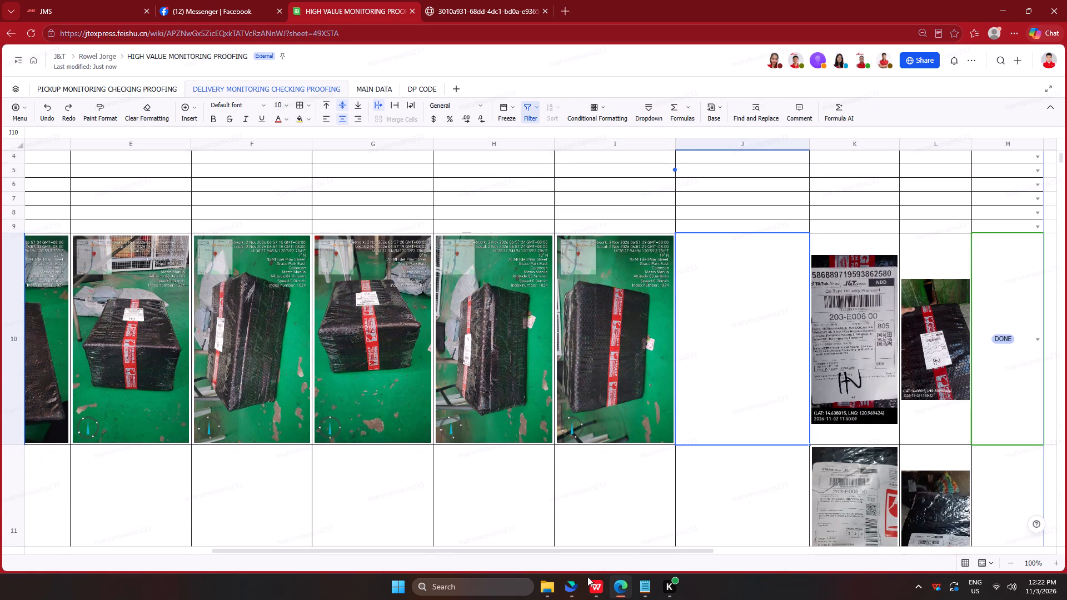
left_click(551, 586)
left_click_drag(401, 182, 420, 189)
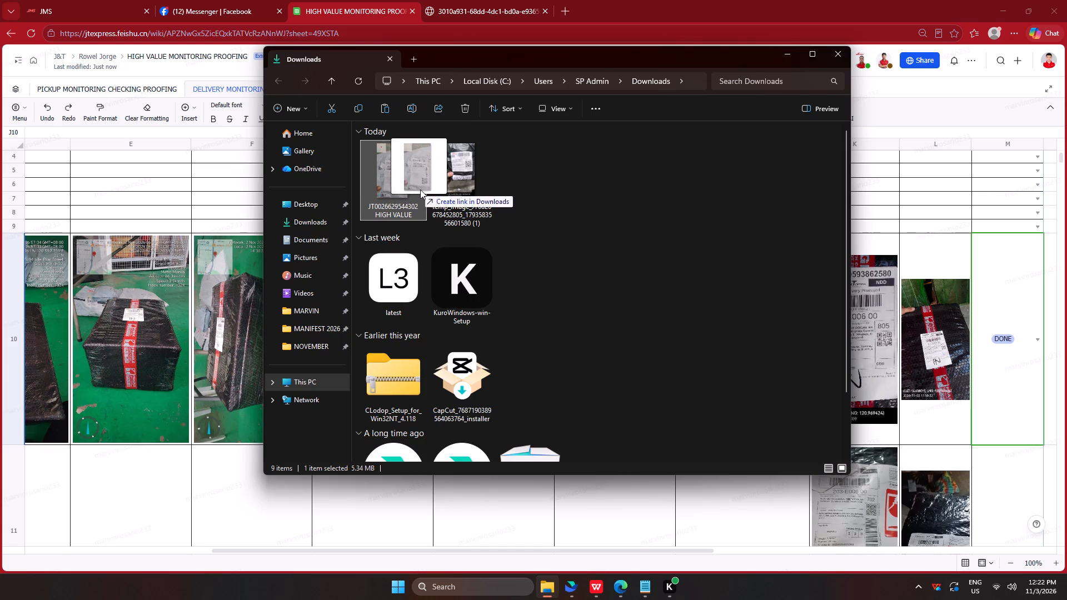
key("alt+Tab")
left_click_drag(420, 189, 746, 353)
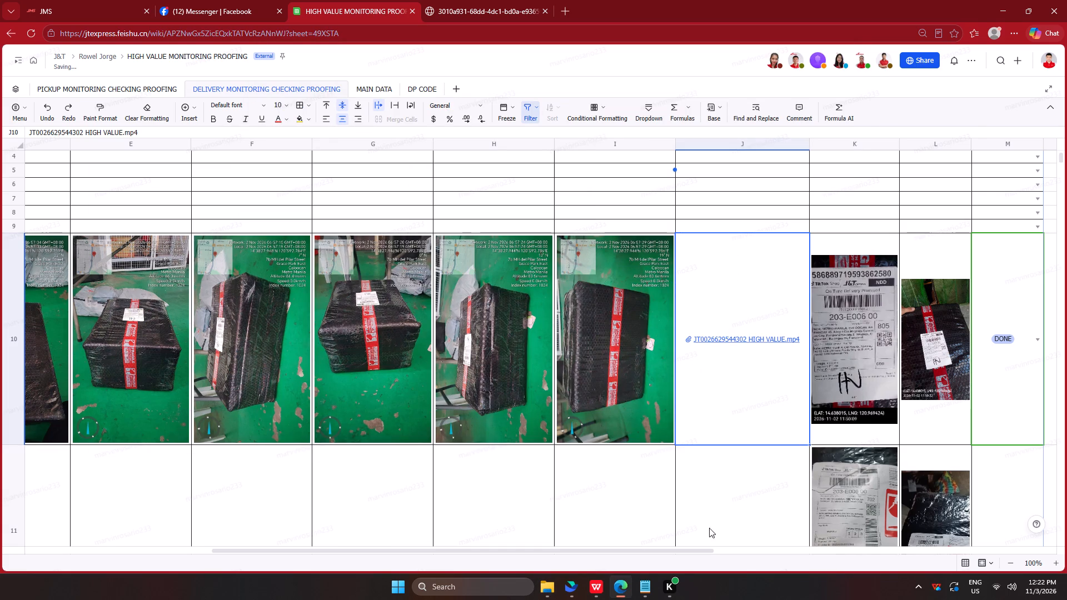
Check the waybill numbers in column B for row 10 and the rows below it.
scroll(702, 379, "up", 5)
scroll(715, 375, "down", 3)
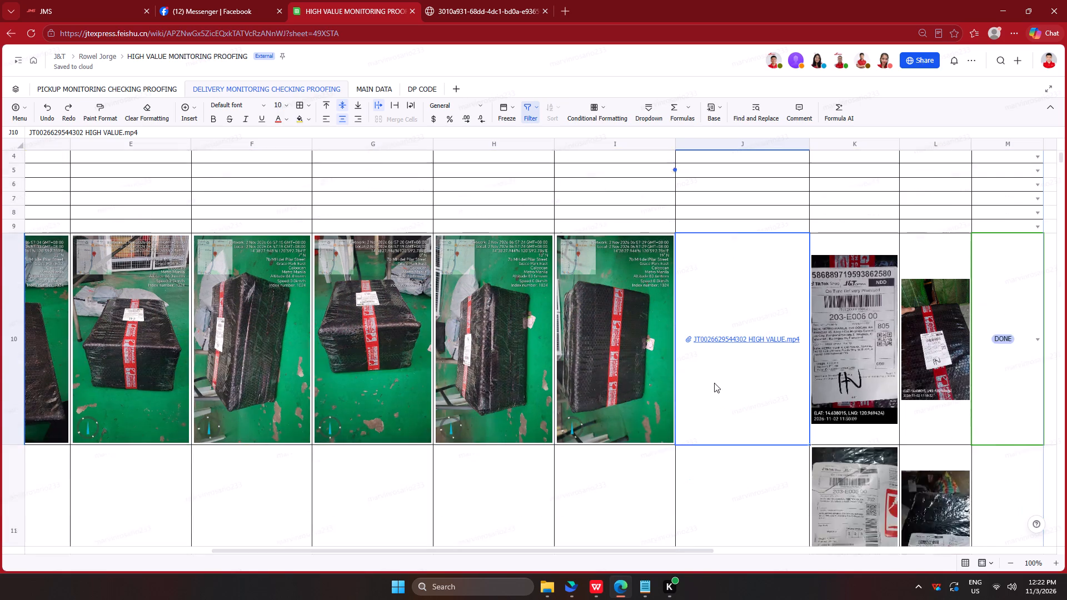
scroll(714, 383, "down", 3)
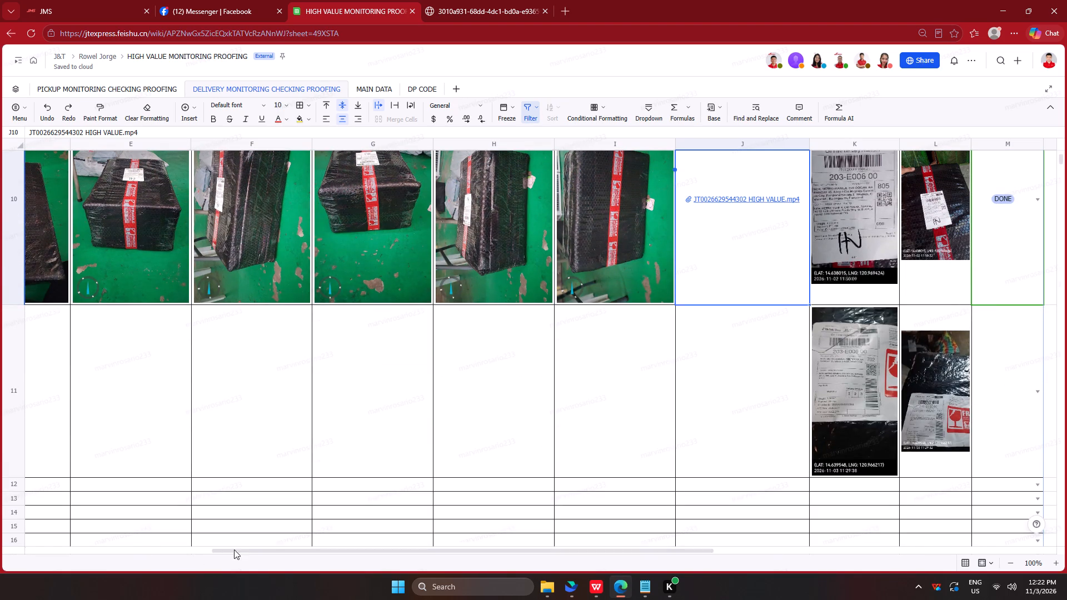
left_click_drag(255, 549, 108, 537)
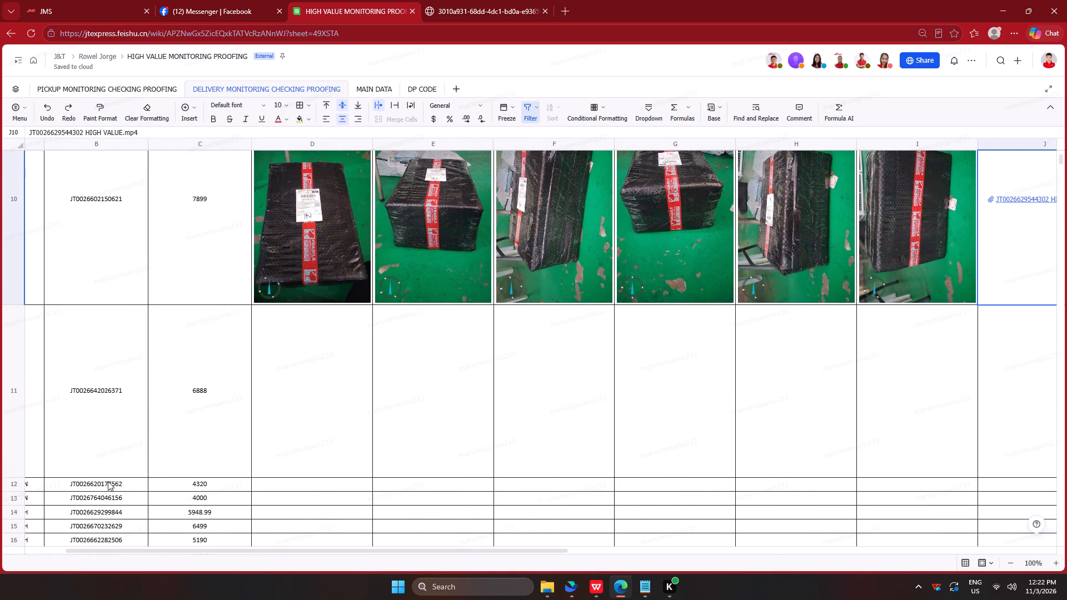
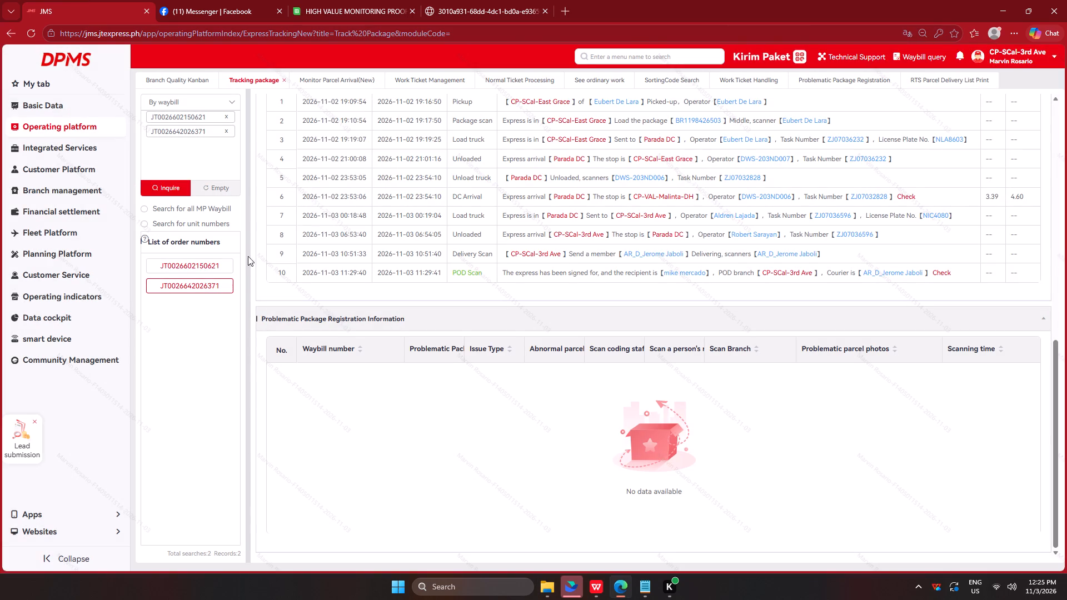
key("ctrl+c")
triple_click(183, 287)
key("ctrl+c")
key("ctrl+c")
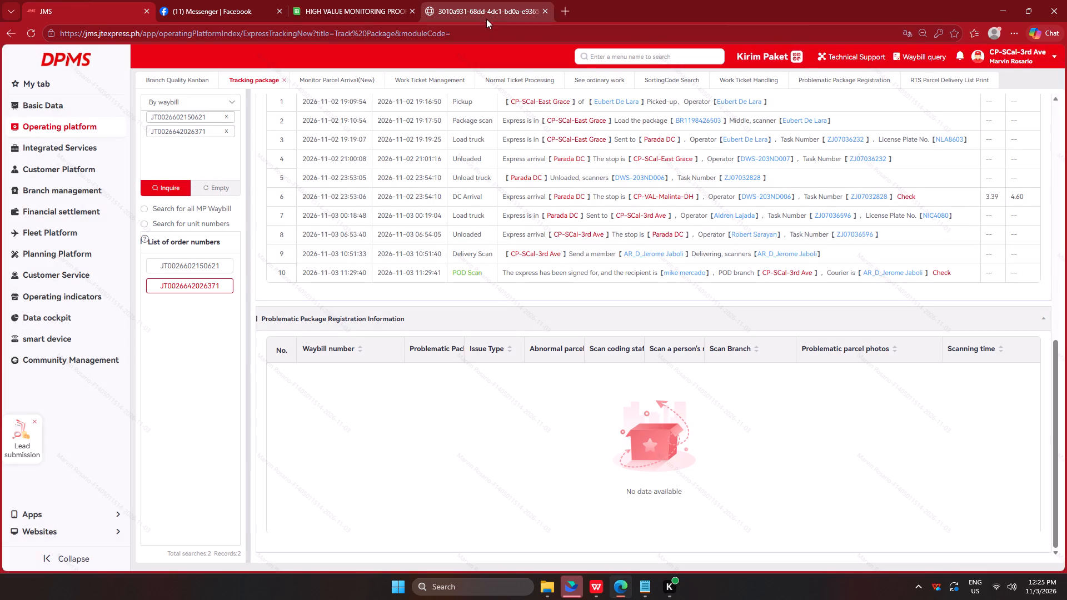
key("ctrl+c")
key("ctrl+c")
key("ctrl+c")
double_click(192, 287)
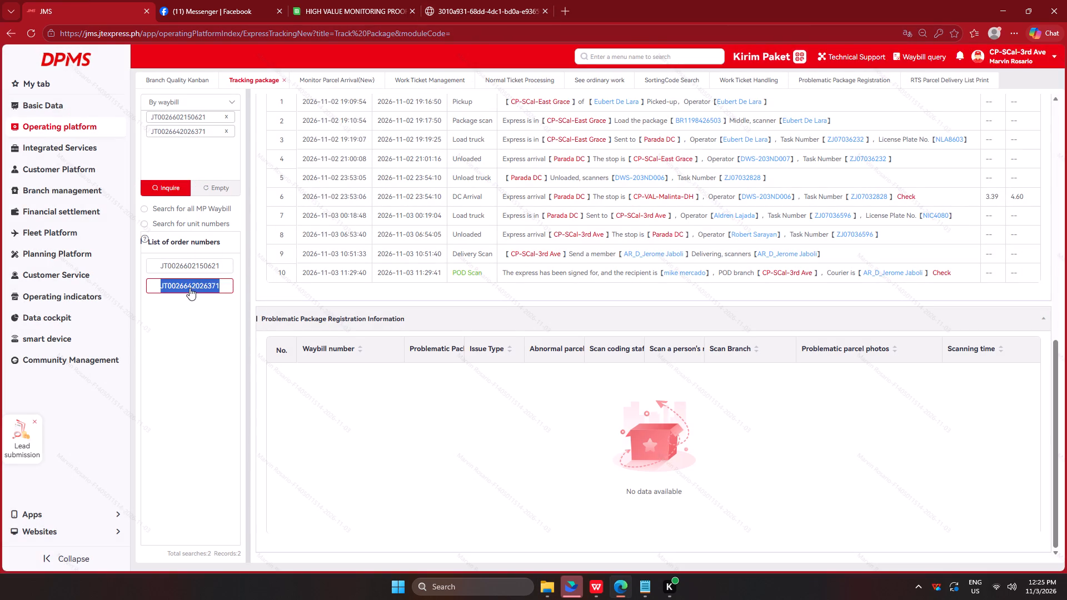
key("ctrl+c")
key("ctrl+c")
double_click(180, 279)
right_click(180, 279)
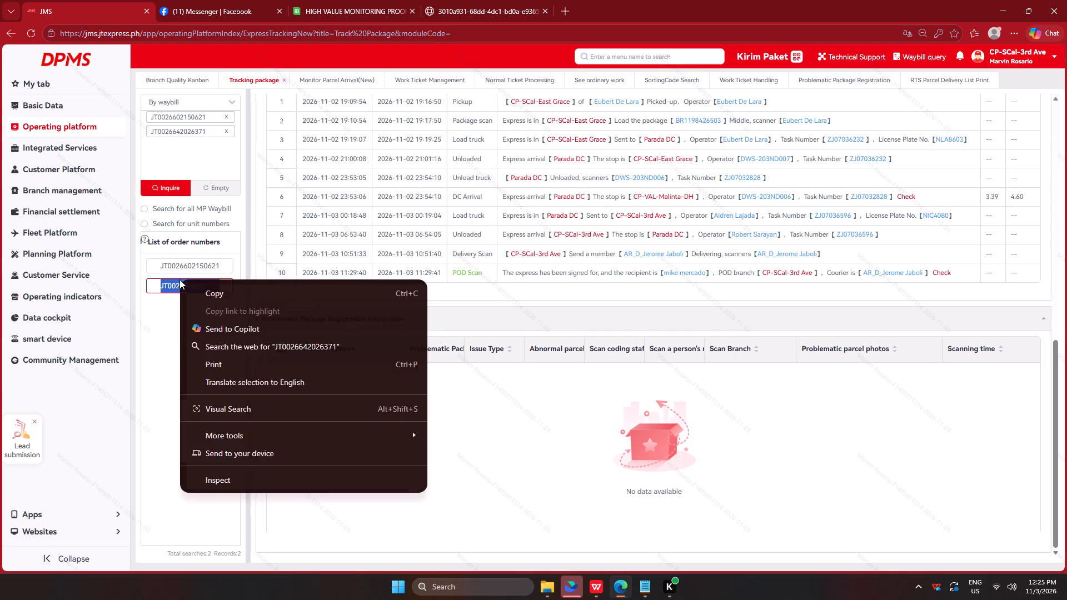
left_click(221, 292)
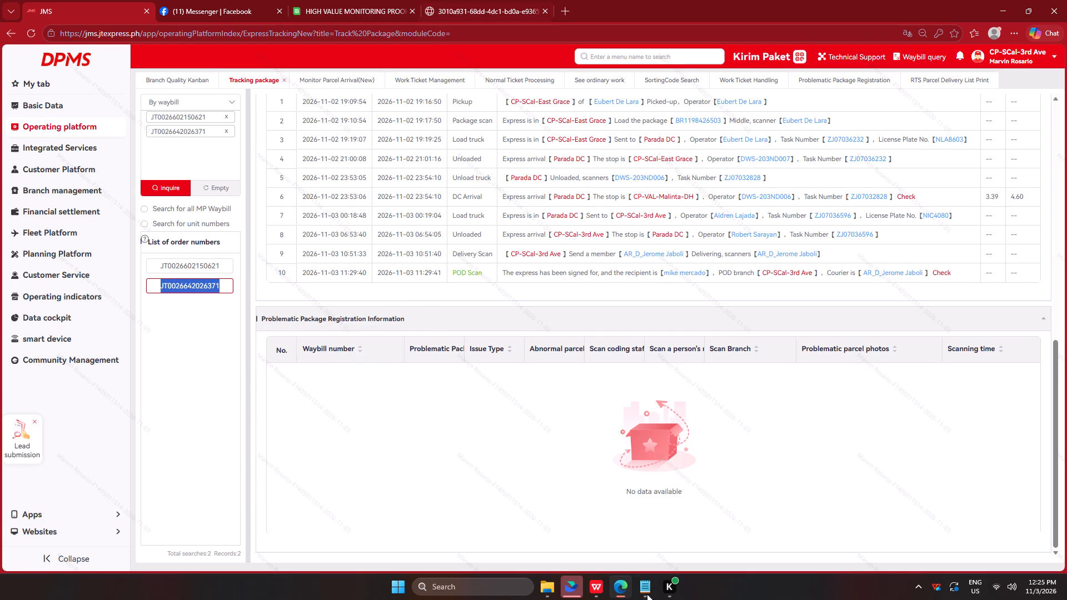
left_click(555, 589)
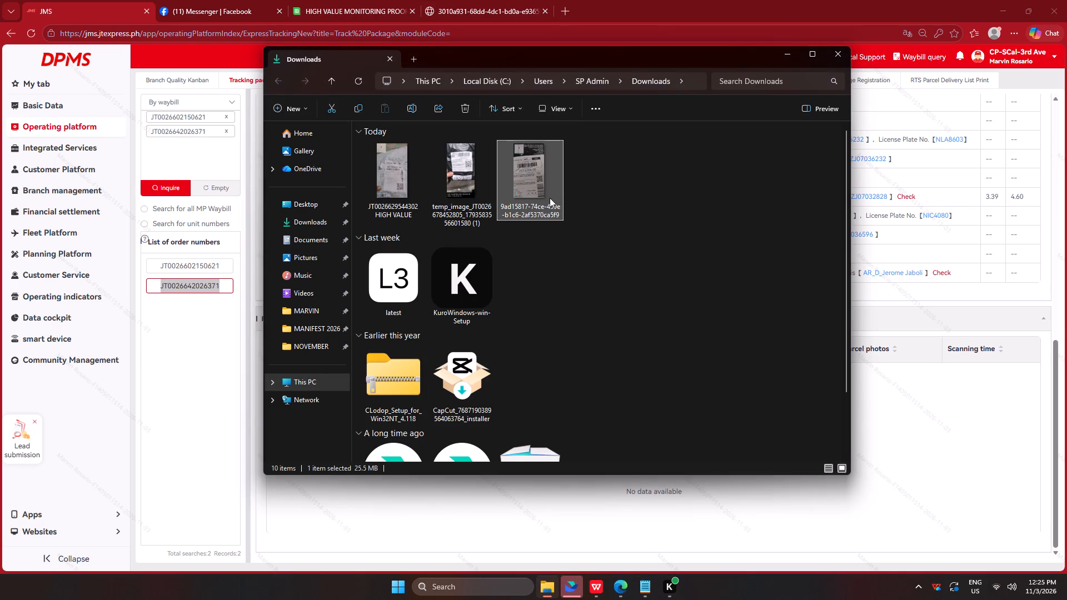
right_click(549, 194)
left_click(640, 209)
key("ctrl+v")
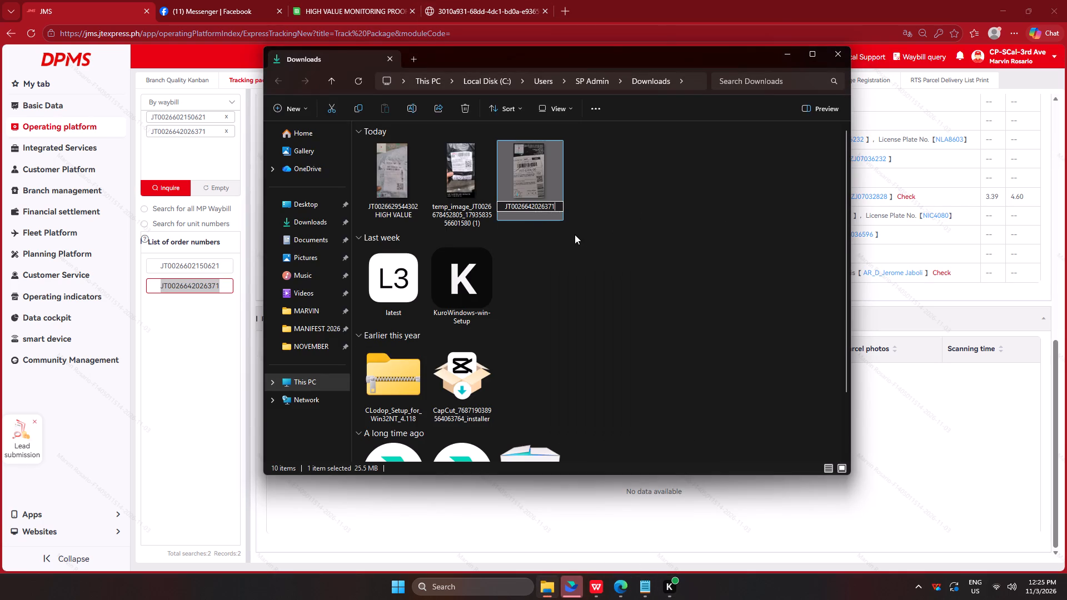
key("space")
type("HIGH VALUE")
left_click(688, 266)
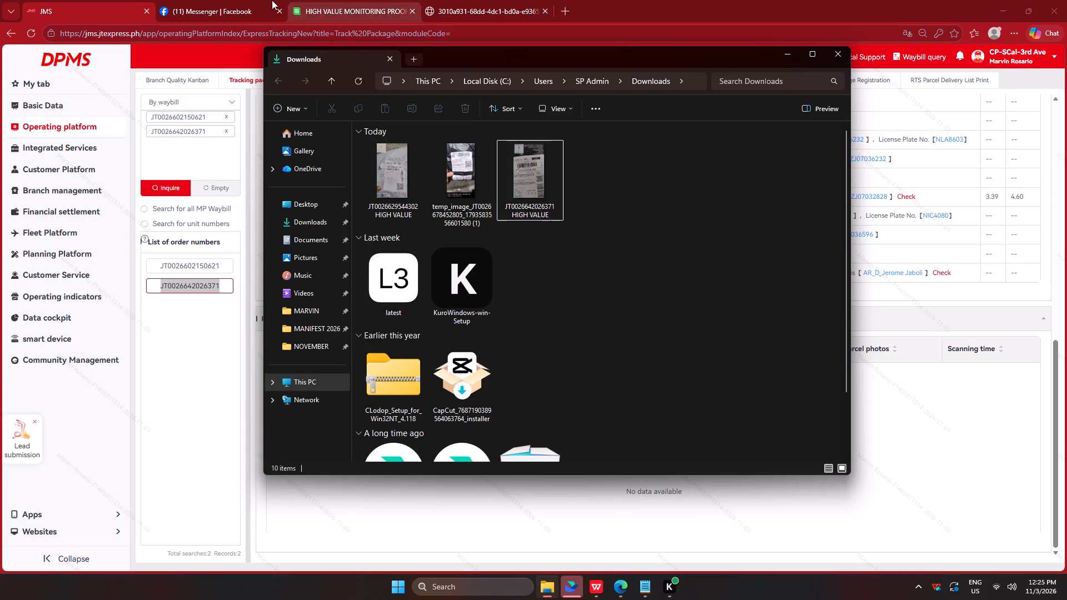
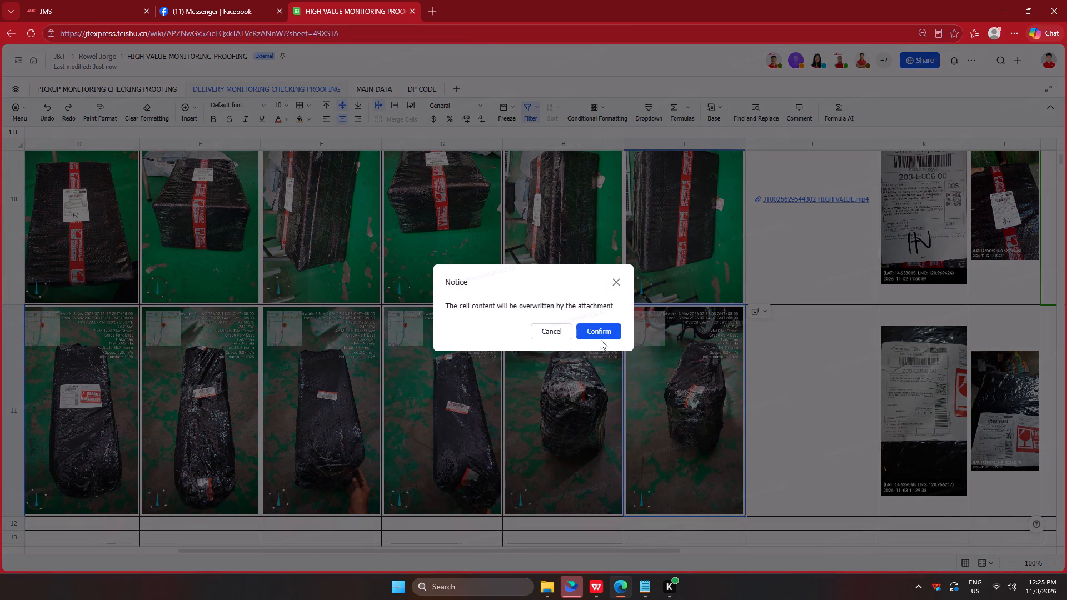
Dismiss the overwrite notice without replacing the parcel photo in cell I11 with the attachment.
left_click(615, 279)
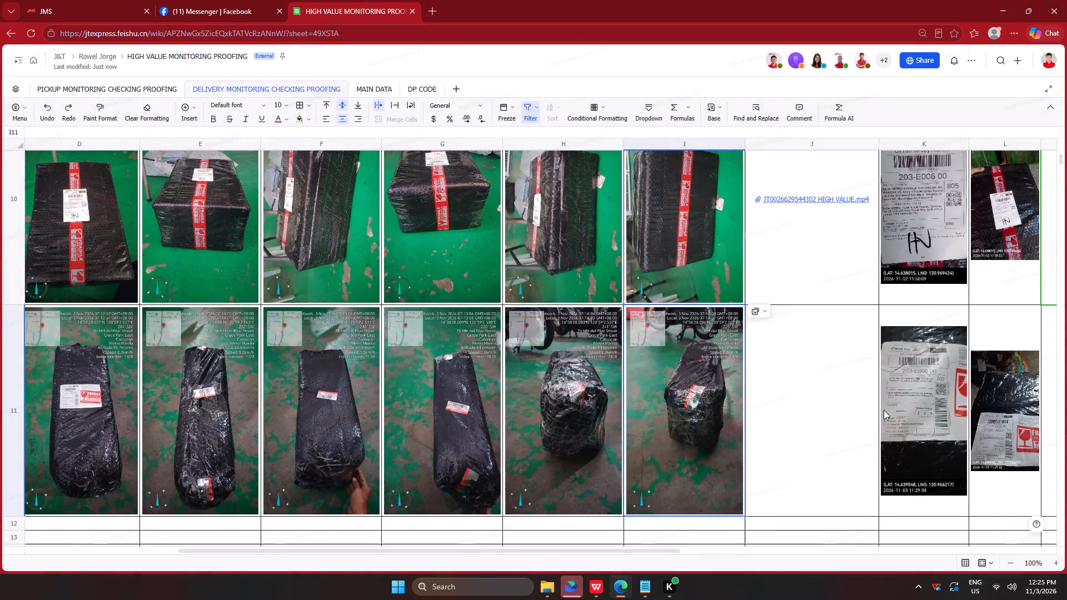
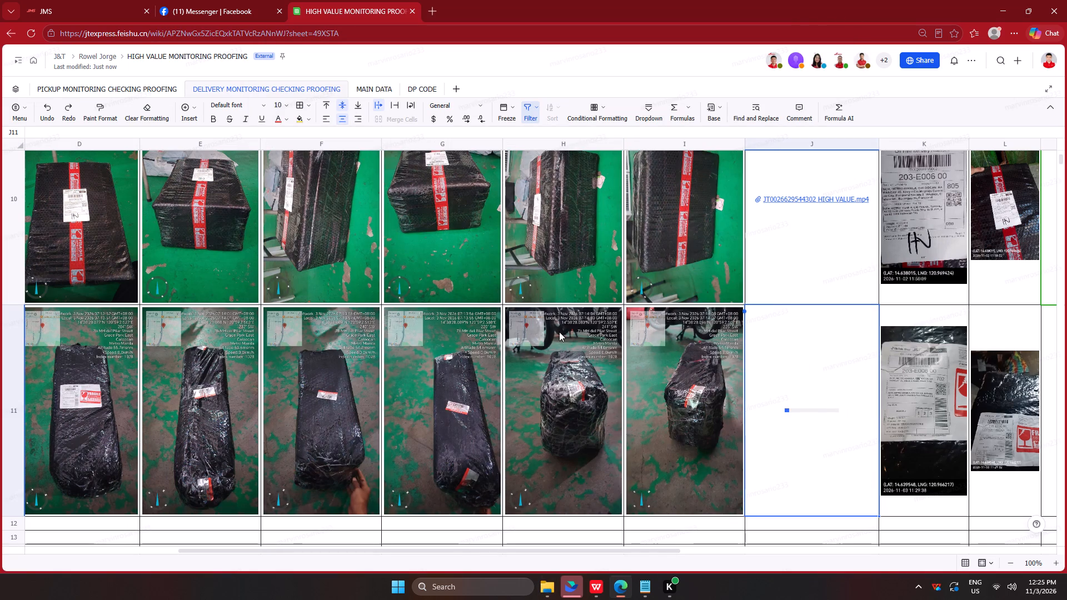
Mark row 11 as DONE in column M of the delivery monitoring sheet.
left_click_drag(528, 551, 529, 551)
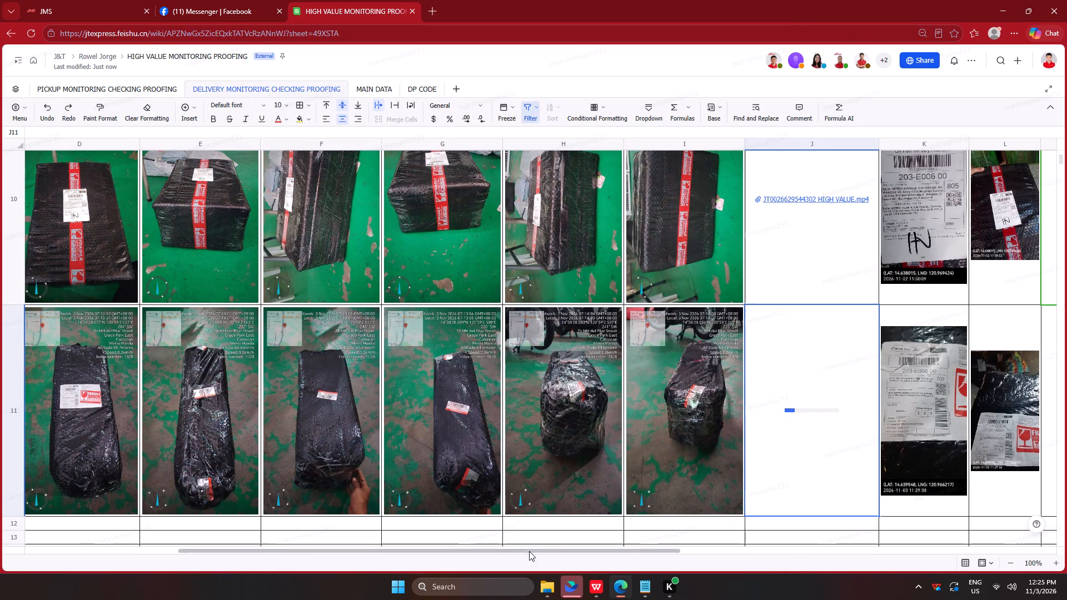
left_click_drag(529, 551, 713, 556)
left_click(725, 411)
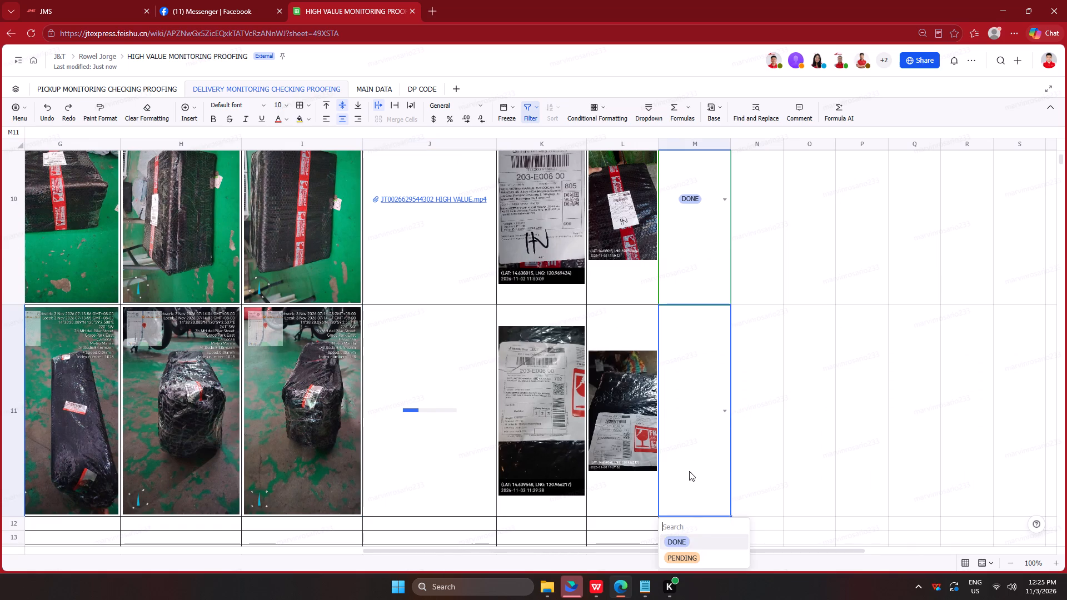
left_click(692, 541)
Start a screenshot capture of the delivery sheet showing rows 10 and 11 with their photos, video links, POD proofs and DONE status.
scroll(634, 382, "up", 2)
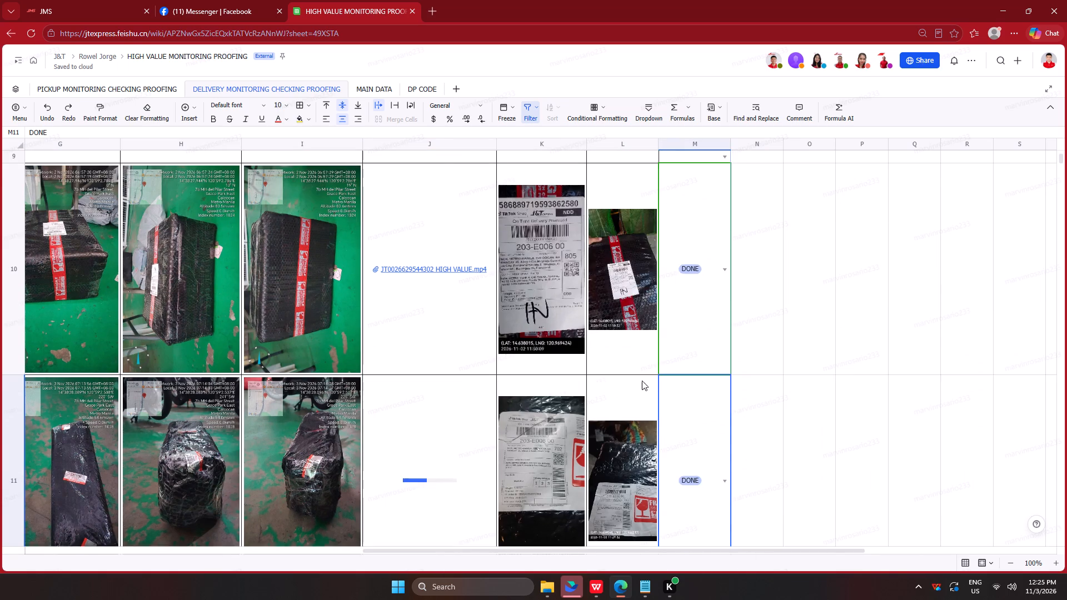
scroll(677, 382, "down", 3)
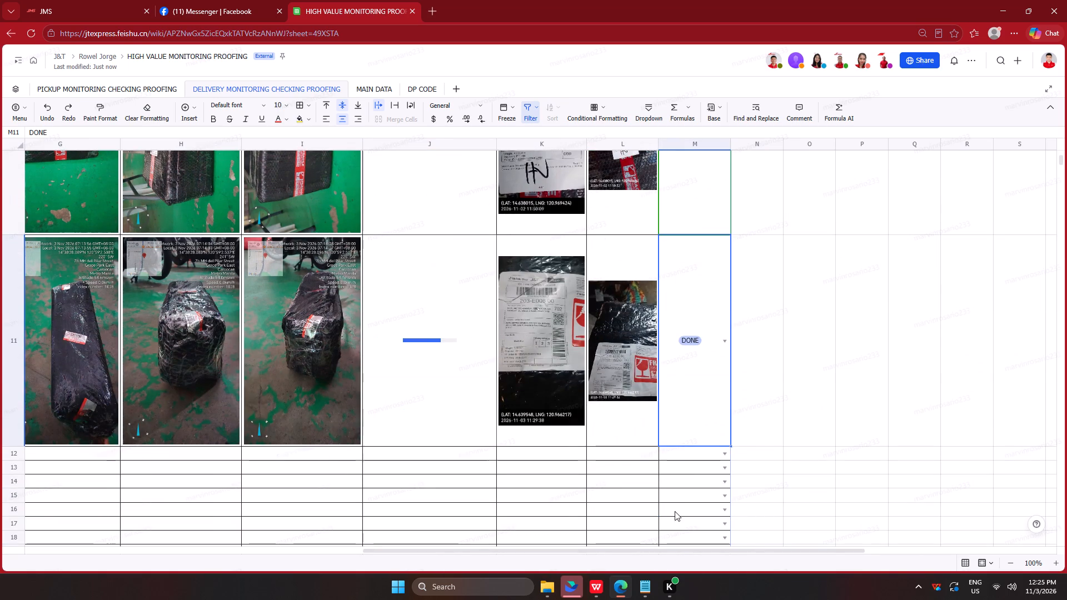
left_click_drag(501, 552, 97, 531)
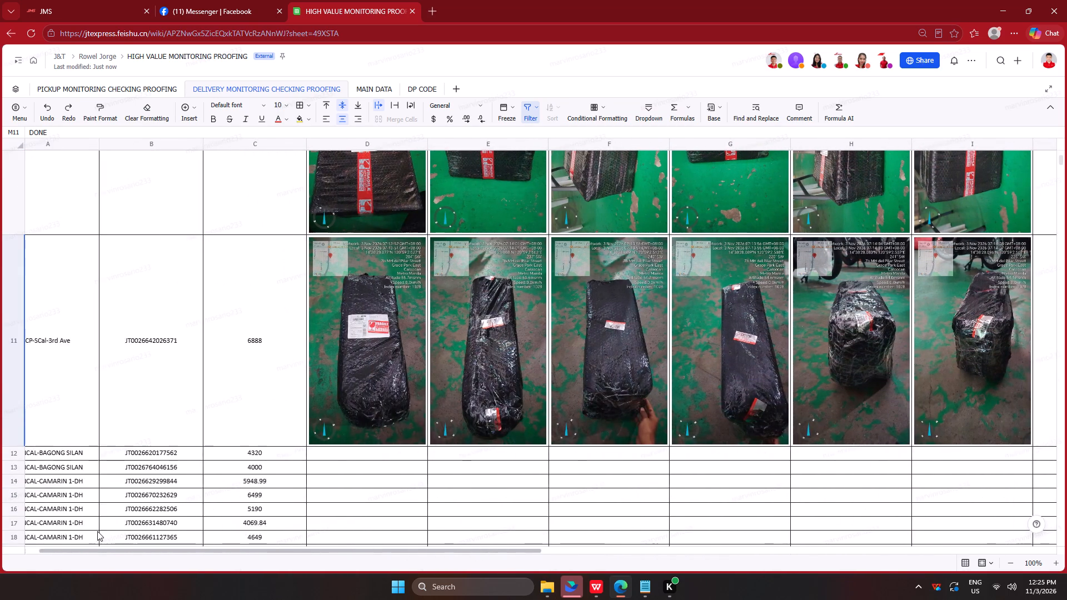
left_click_drag(97, 531, 110, 558)
scroll(386, 506, "up", 3)
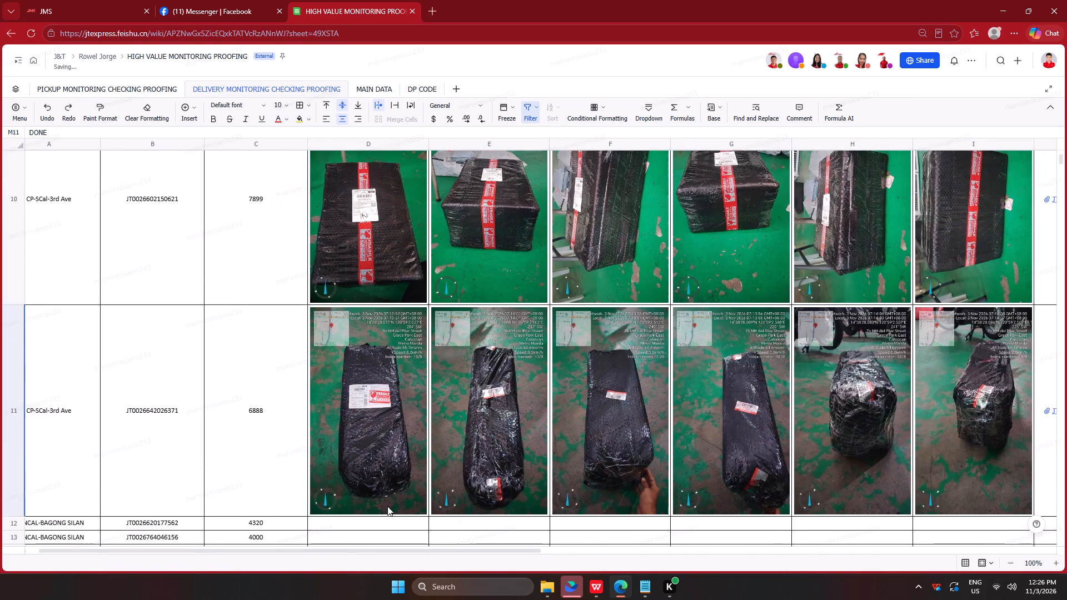
scroll(389, 506, "down", 1)
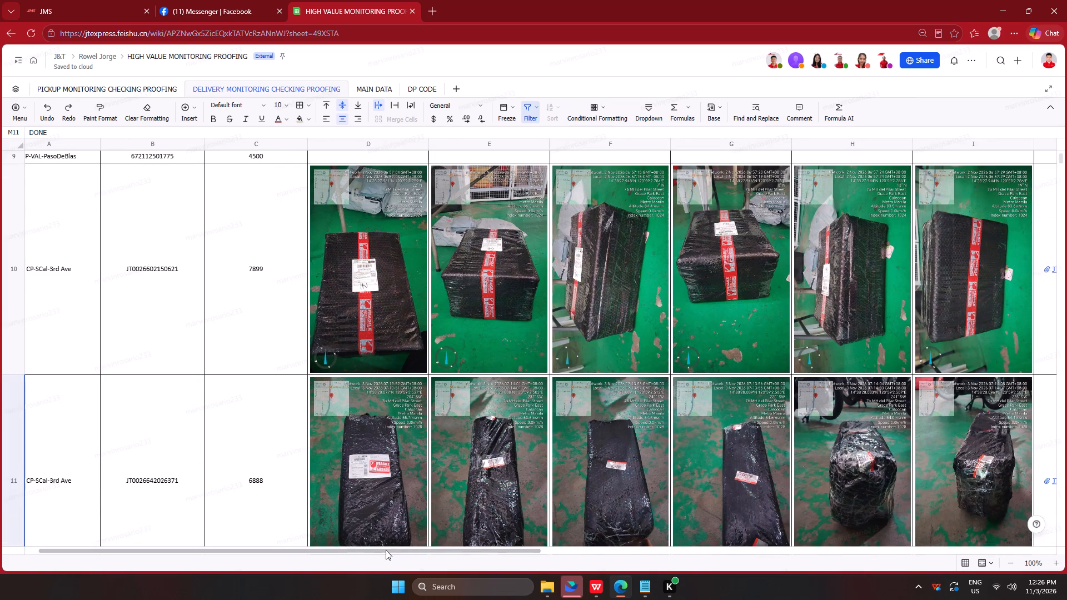
left_click_drag(387, 549, 583, 560)
left_click(1062, 159)
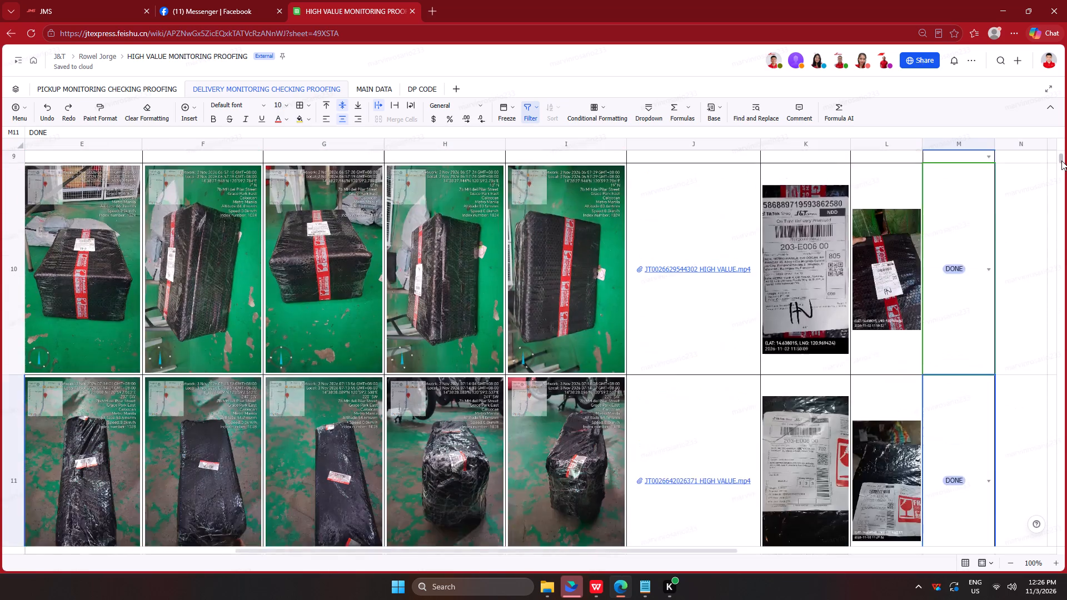
key("ctrl+shift+a")
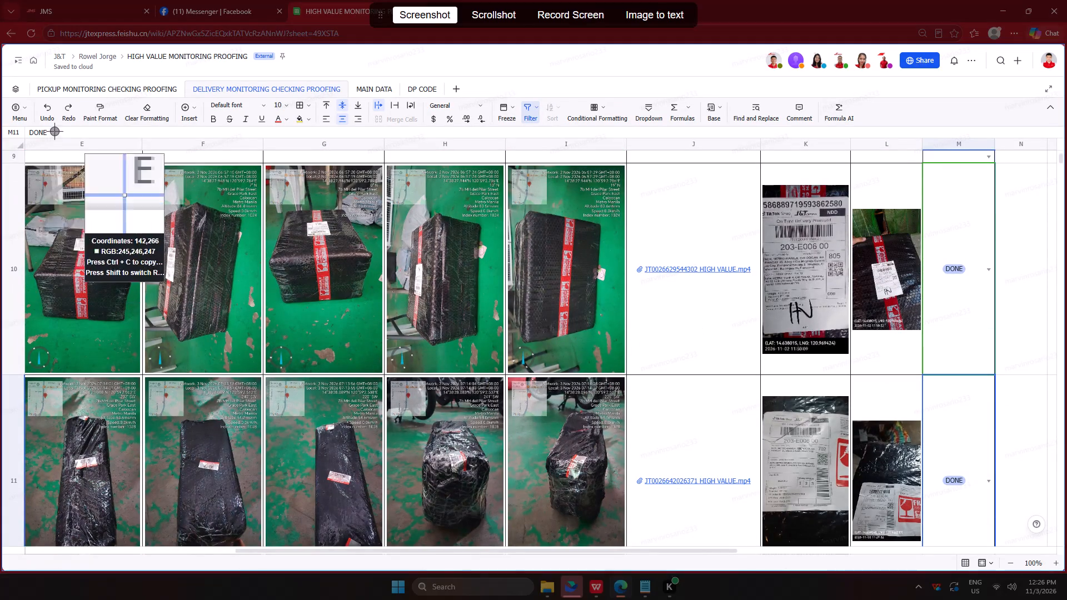
Capture a screenshot of the proofing sheet, with red boxes around the DELIVERY MONITORING CHECKING PROOFING tab and the DONE column for rows 10 and 11.
left_click_drag(2, 43, 1066, 545)
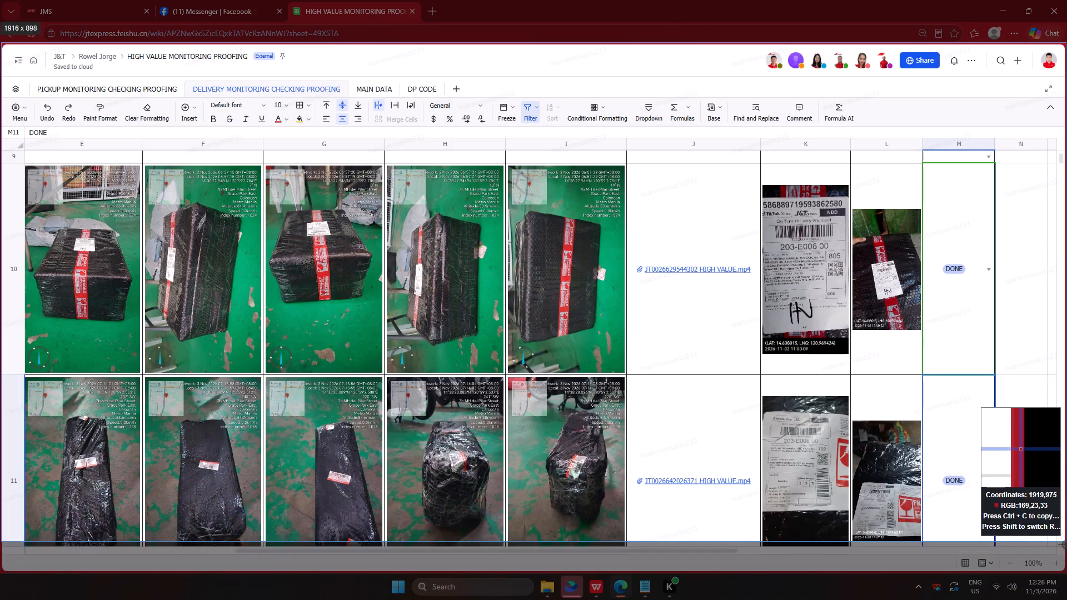
left_click_drag(1066, 545, 1066, 555)
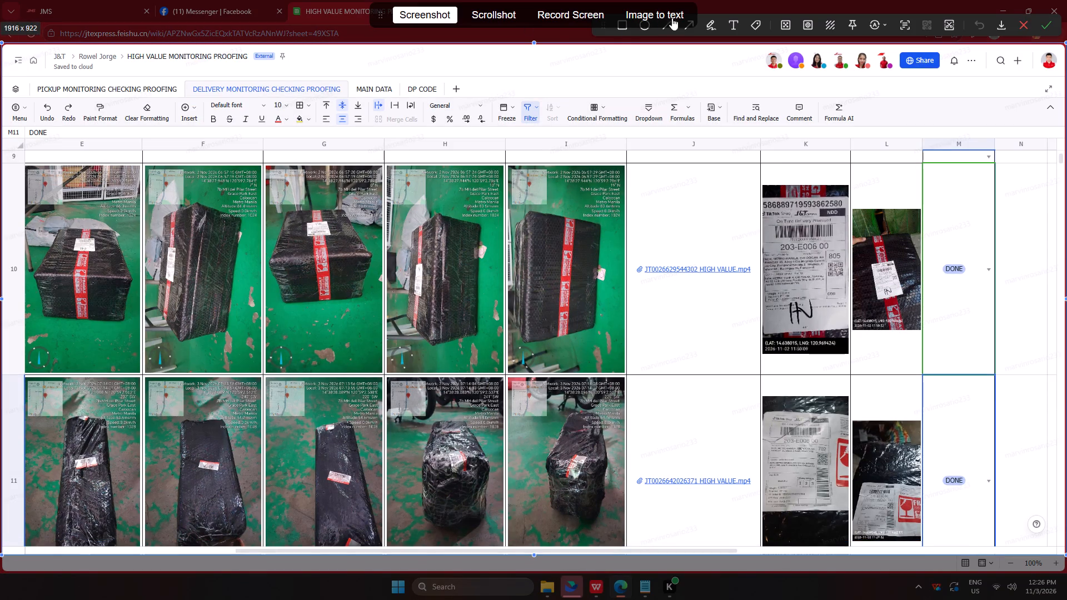
left_click(622, 31)
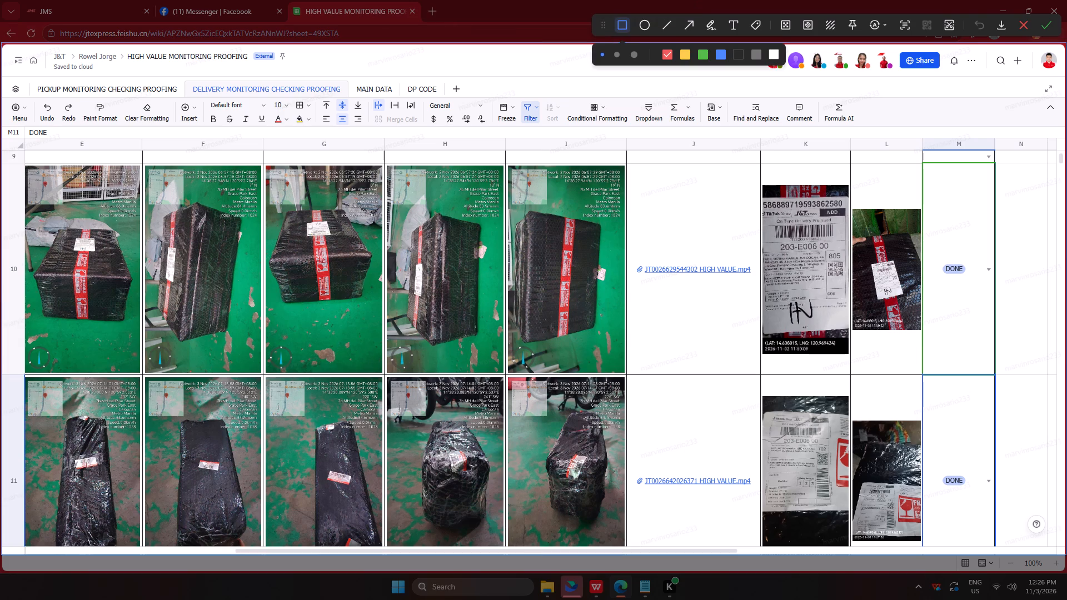
left_click_drag(182, 79, 352, 102)
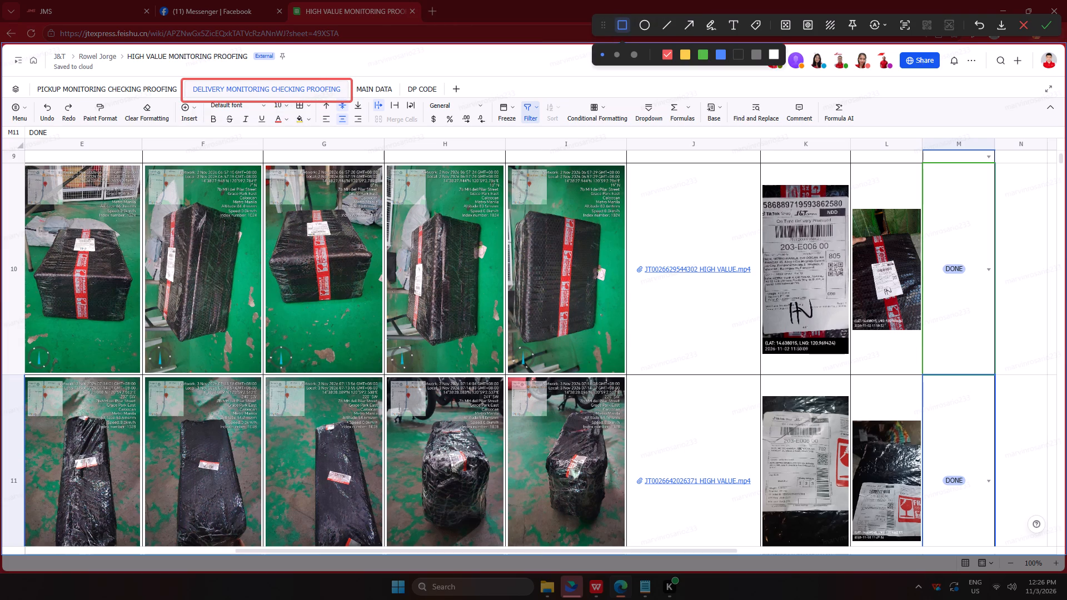
left_click_drag(920, 160, 1004, 522)
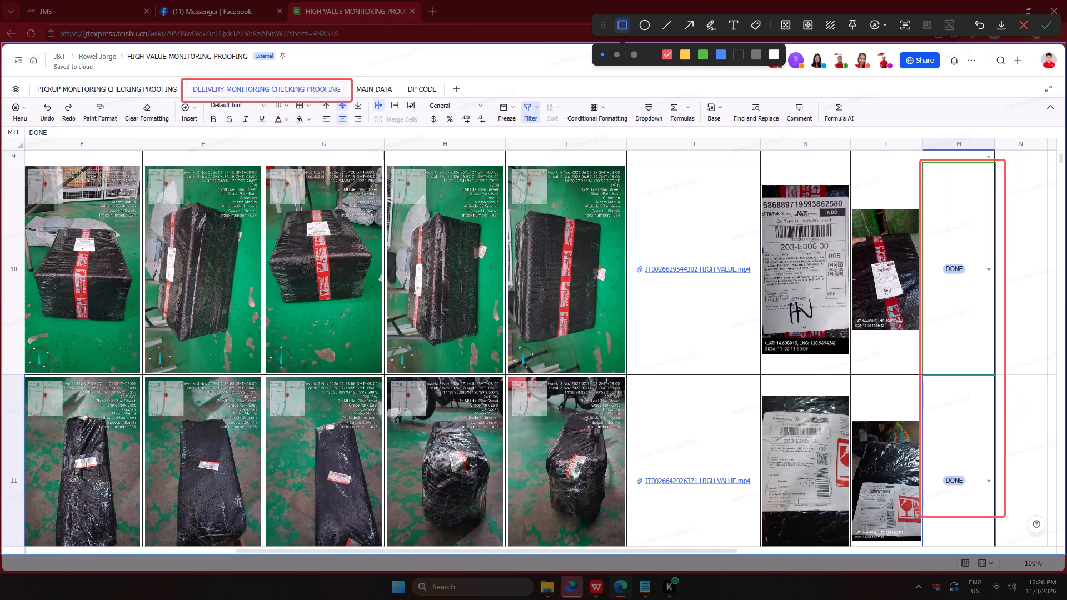
left_click_drag(1004, 522, 1000, 545)
left_click(1044, 29)
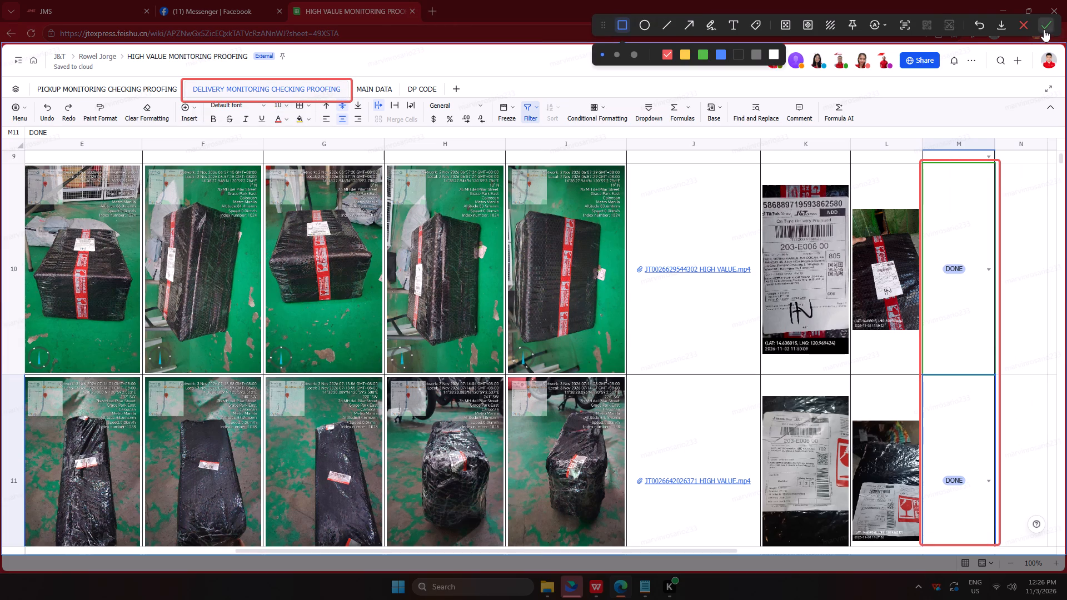
Switch to Lark, open the TEAM BRUCE group chat and find the message requesting HIGH VALUE MONITORING PROOFING.
left_click(574, 594)
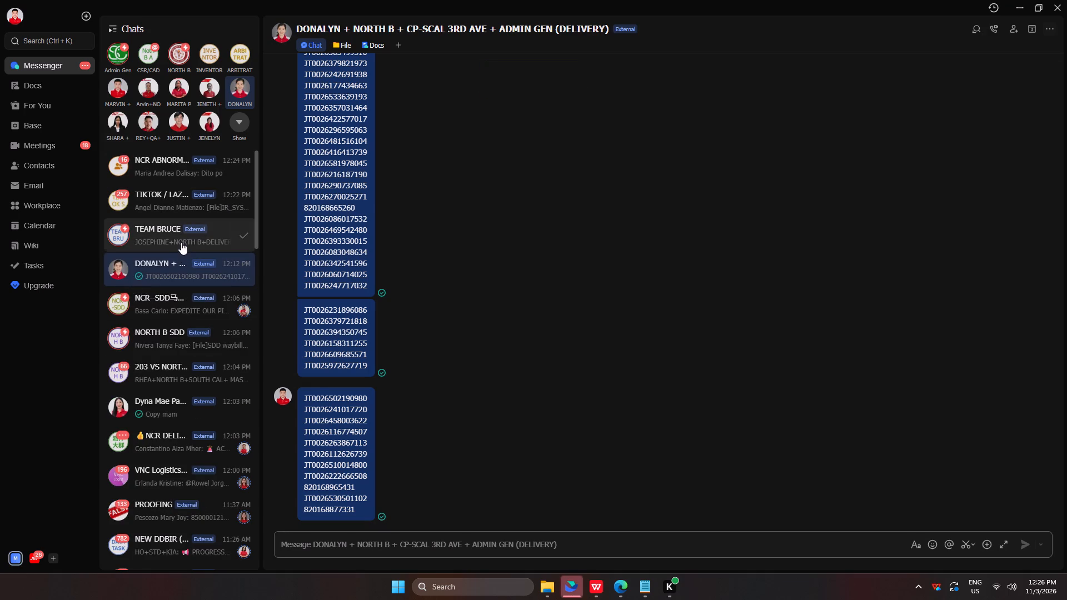
left_click(181, 242)
scroll(441, 444, "down", 16)
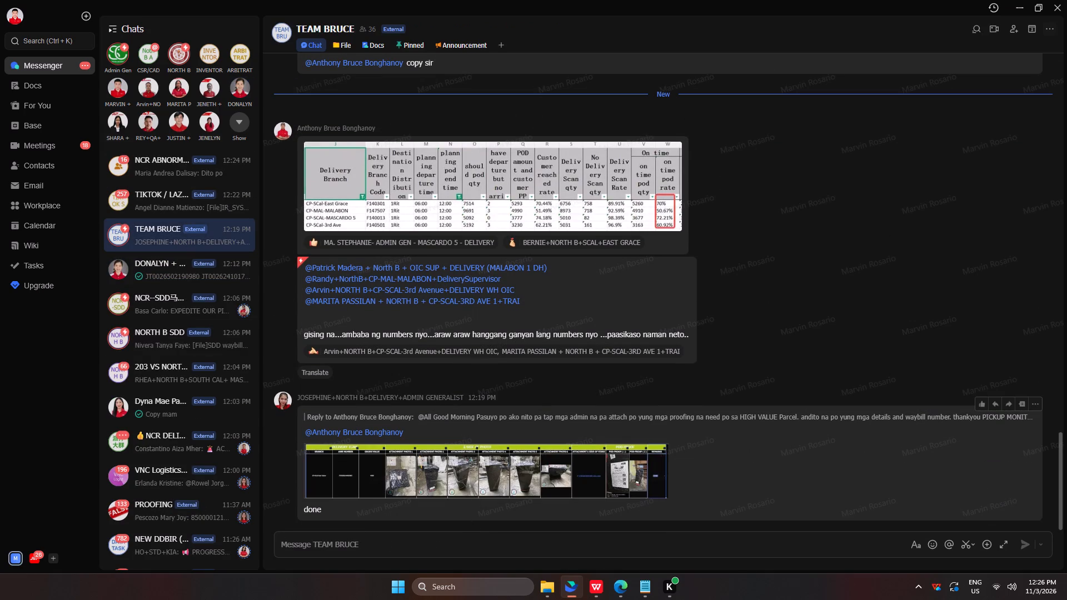
scroll(701, 362, "up", 6)
scroll(634, 329, "up", 6)
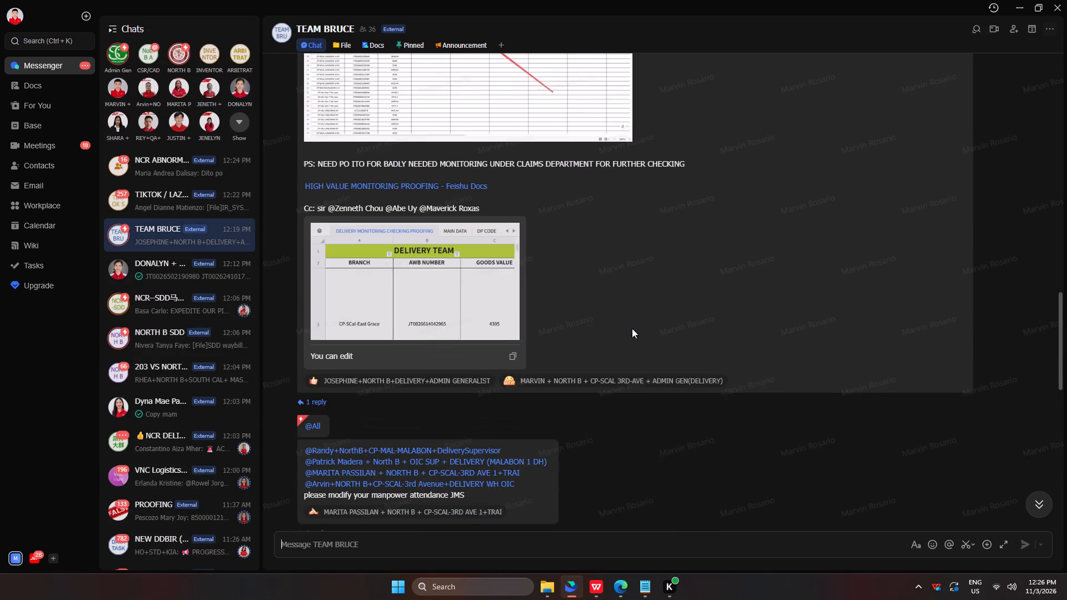
Reply to the HIGH VALUE Parcel proofing request in TEAM BRUCE with the copied sheet screenshot and the message "Okay na po sir salamat".
scroll(634, 327, "up", 10)
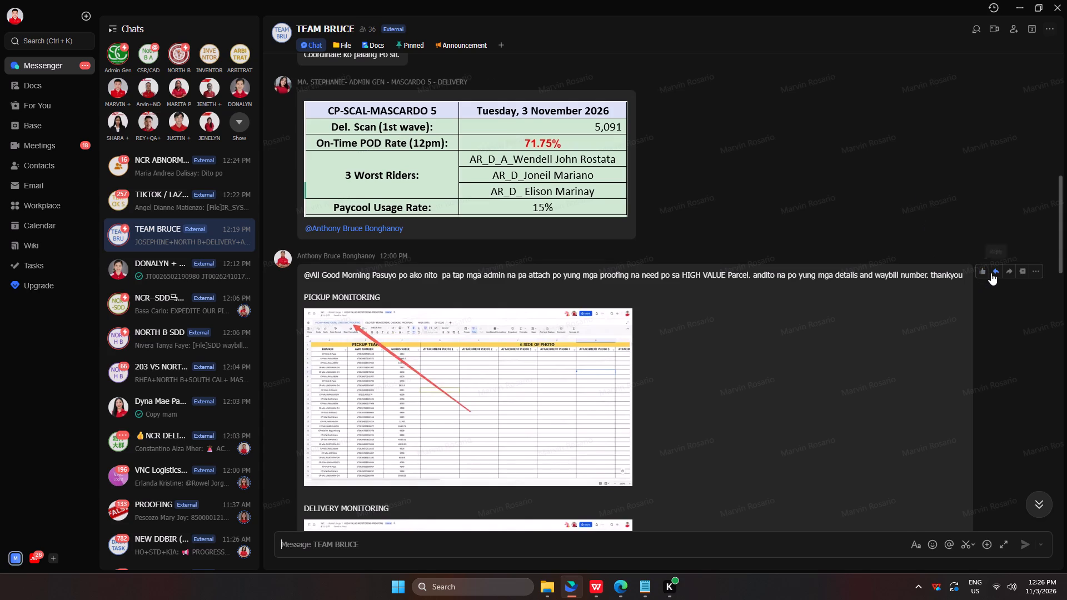
left_click(993, 272)
key("shift+Return")
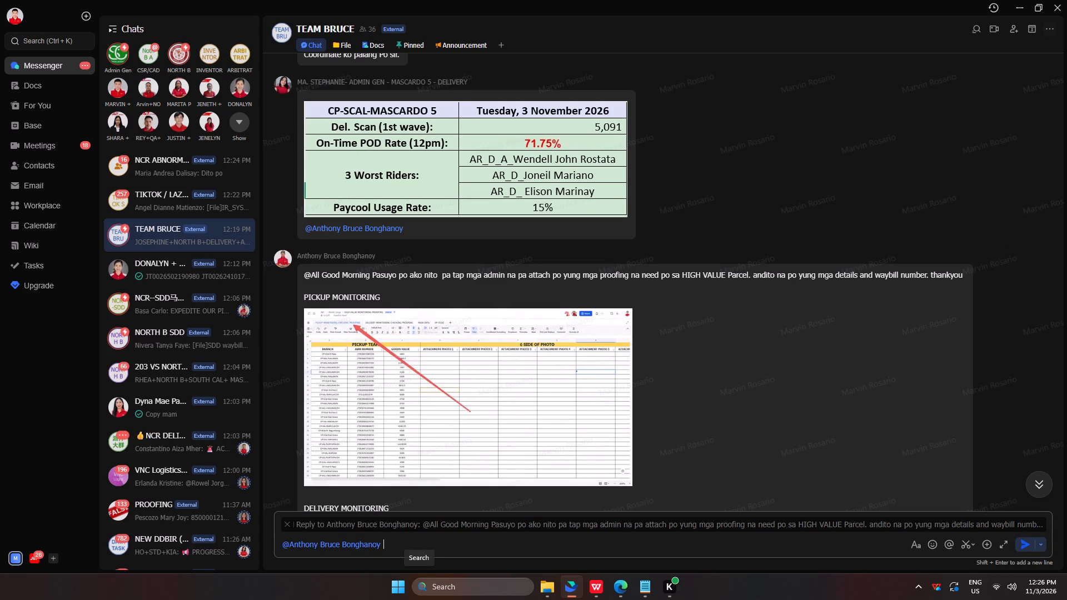
key("ctrl+v")
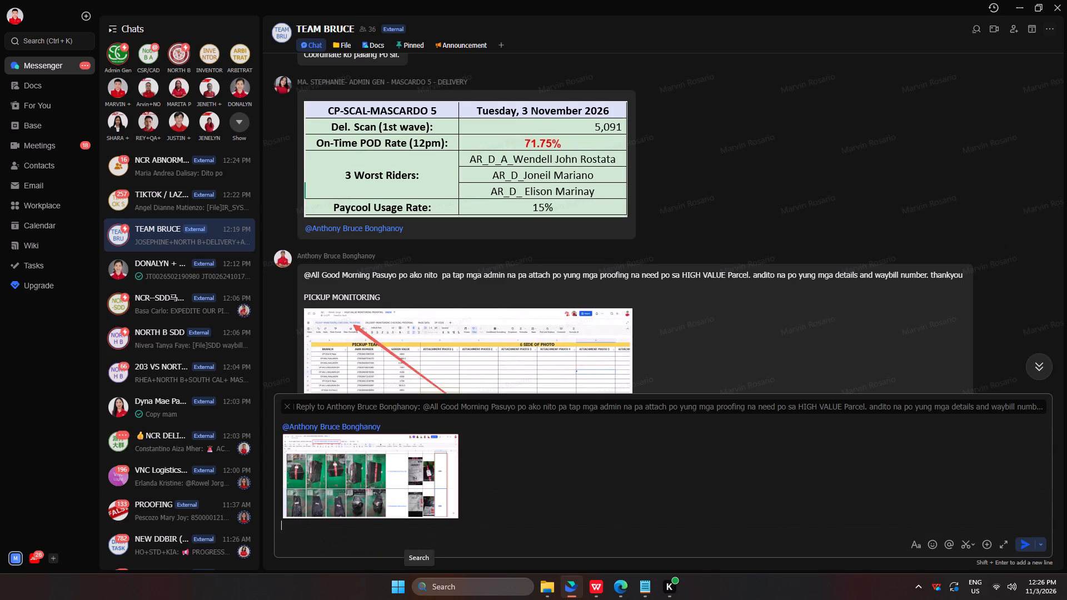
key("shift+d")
key("BackSpace")
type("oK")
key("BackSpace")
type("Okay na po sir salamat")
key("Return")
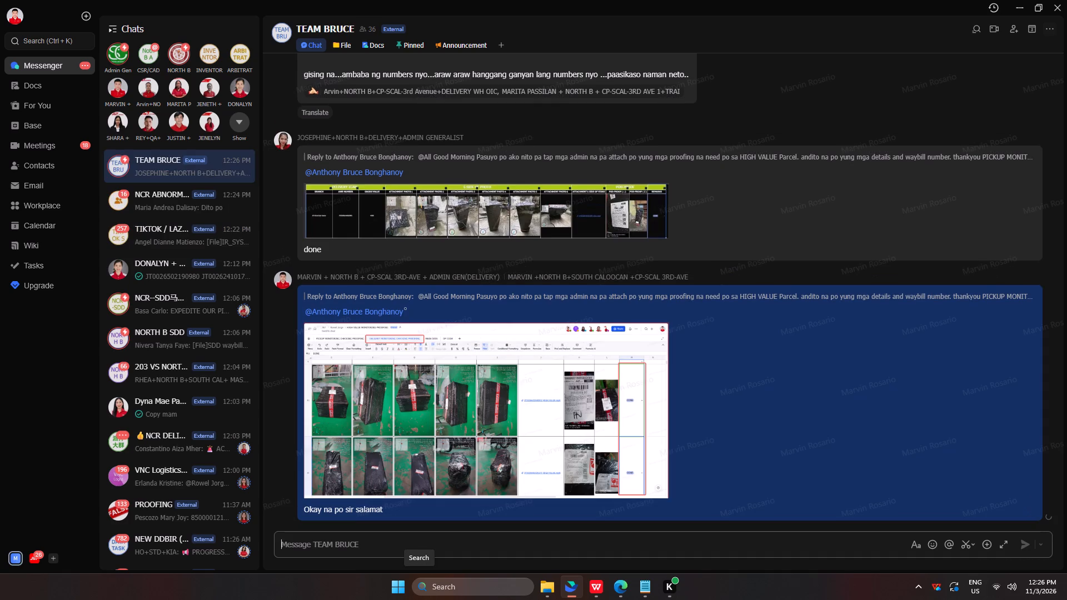
scroll(529, 387, "down", 5)
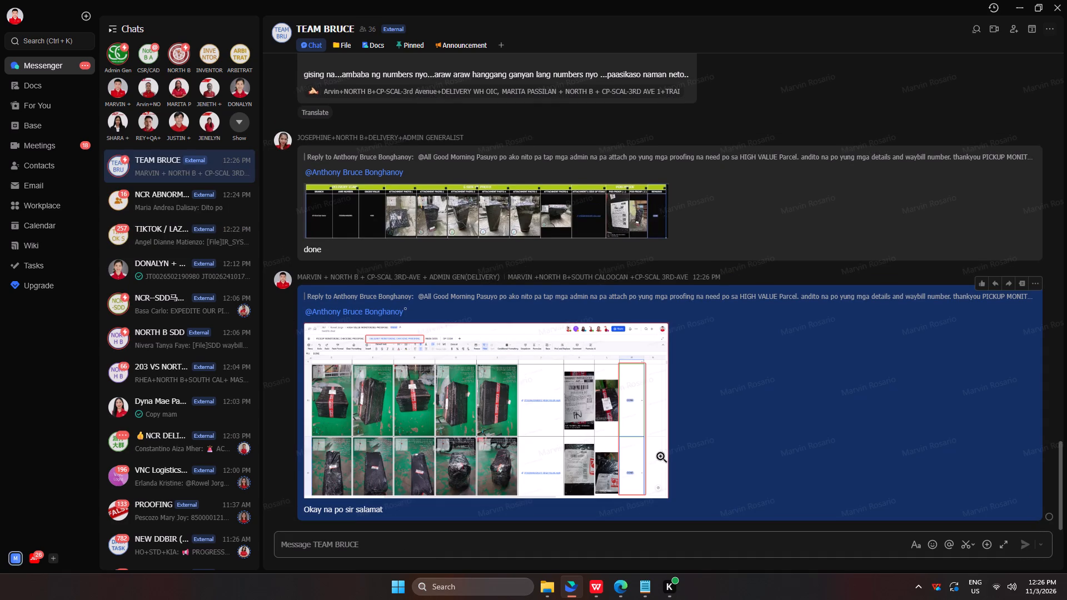
Switch to File Explorer and close its open window.
left_click(604, 592)
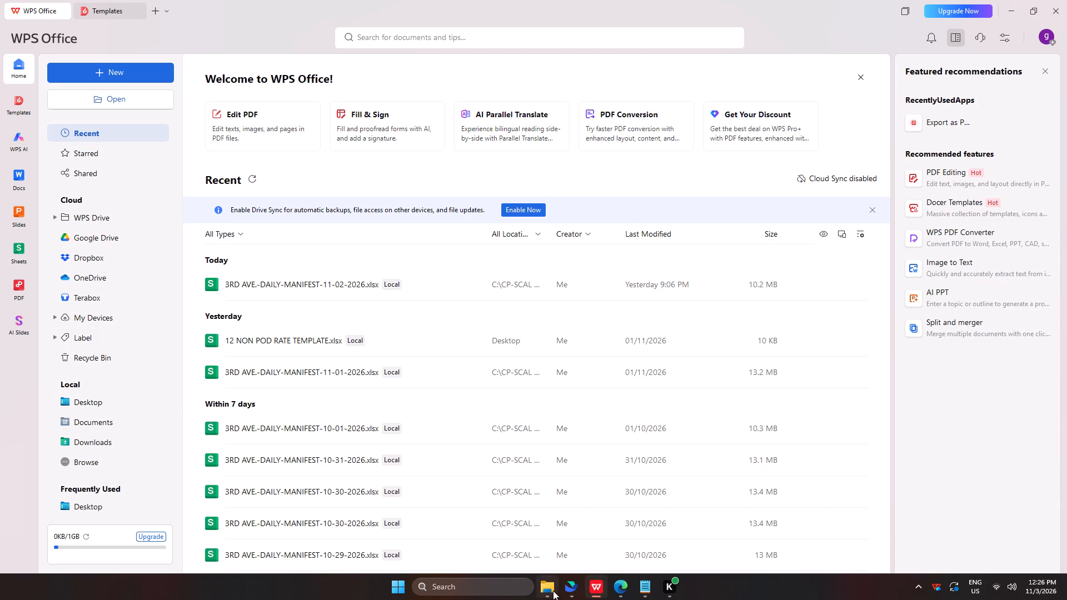
left_click(553, 591)
left_click(844, 54)
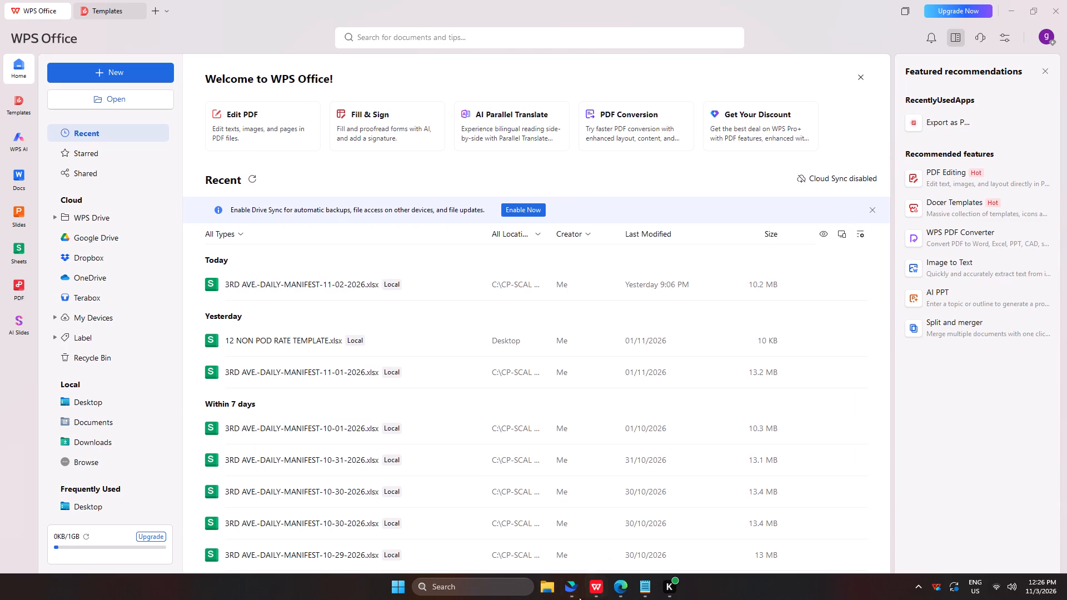